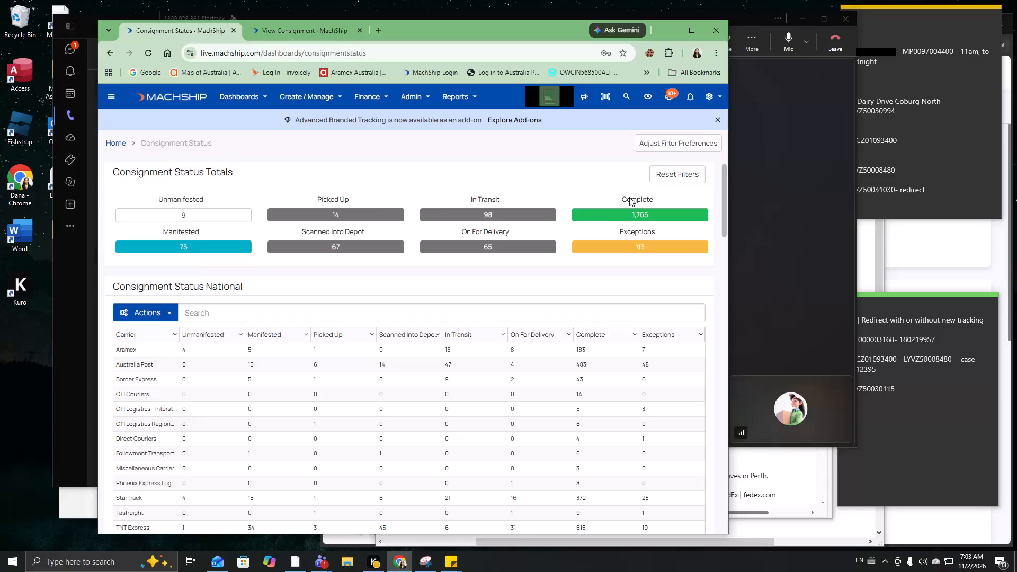
pyautogui.tripleClick(230, 220)
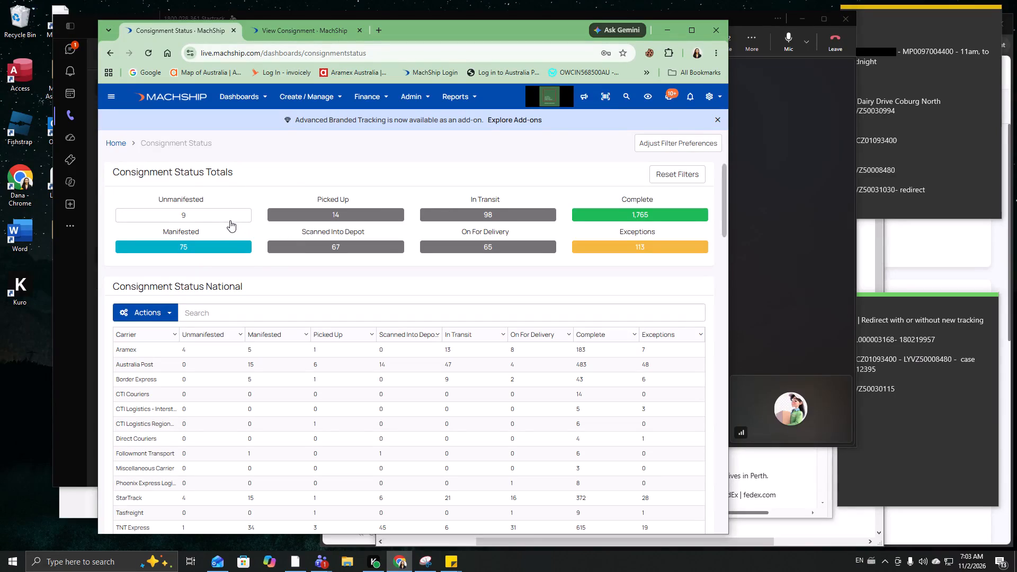
pyautogui.scroll(-20, 370, 332)
pyautogui.scroll(-6, 370, 332)
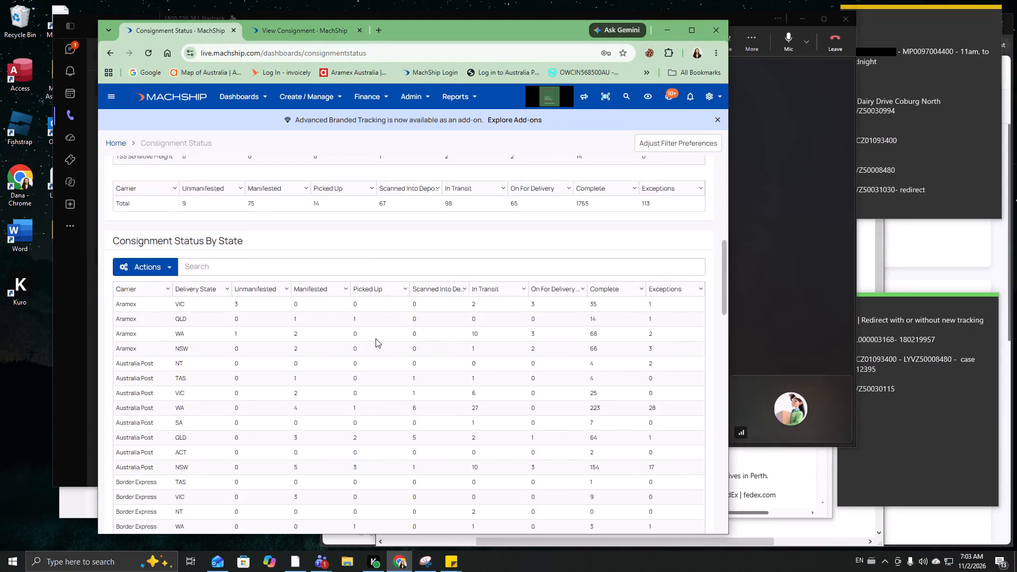
pyautogui.scroll(-20, 376, 338)
pyautogui.scroll(-13, 381, 344)
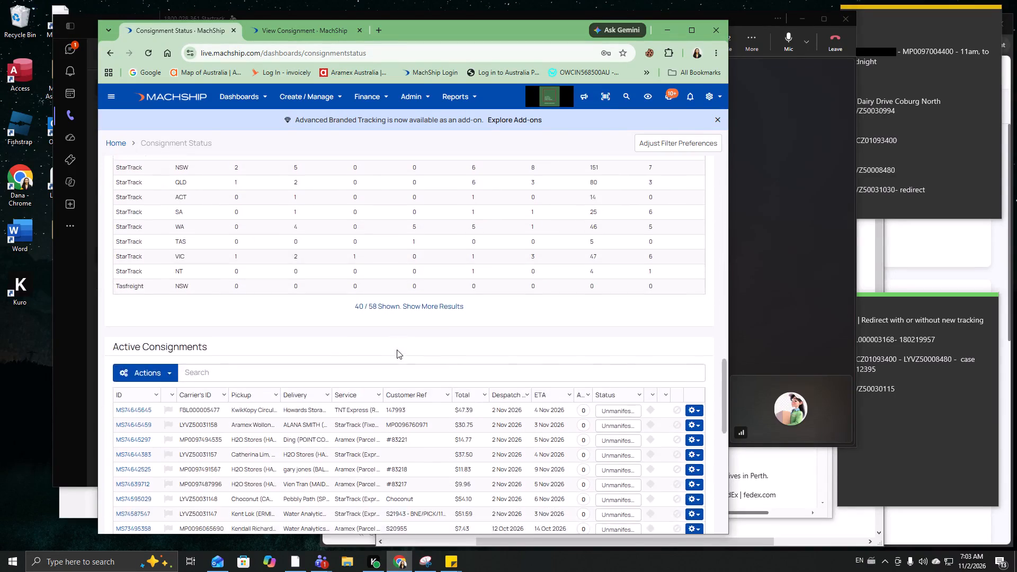
pyautogui.scroll(-7, 397, 350)
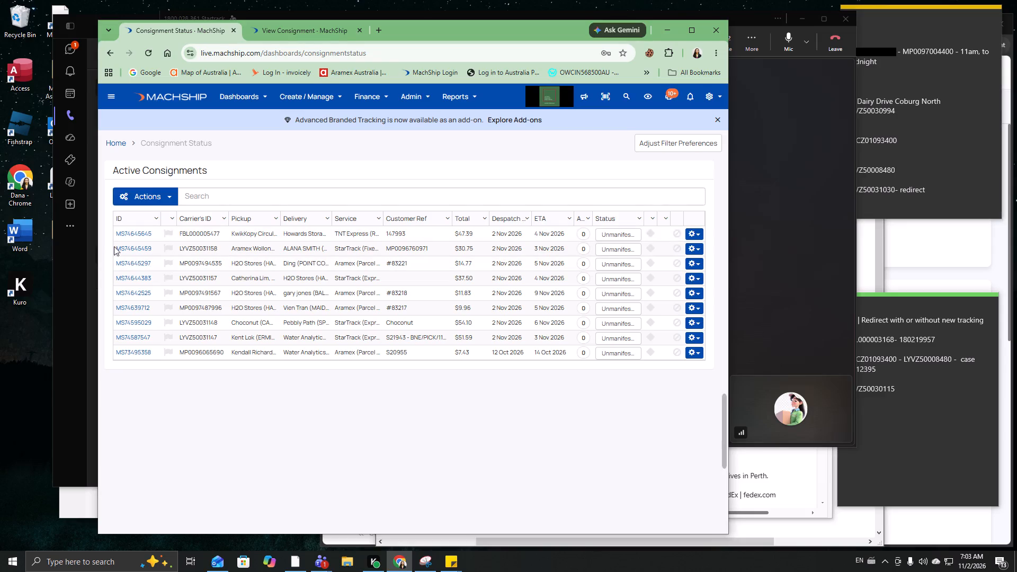
pyautogui.rightClick(124, 238)
pyautogui.click(198, 252)
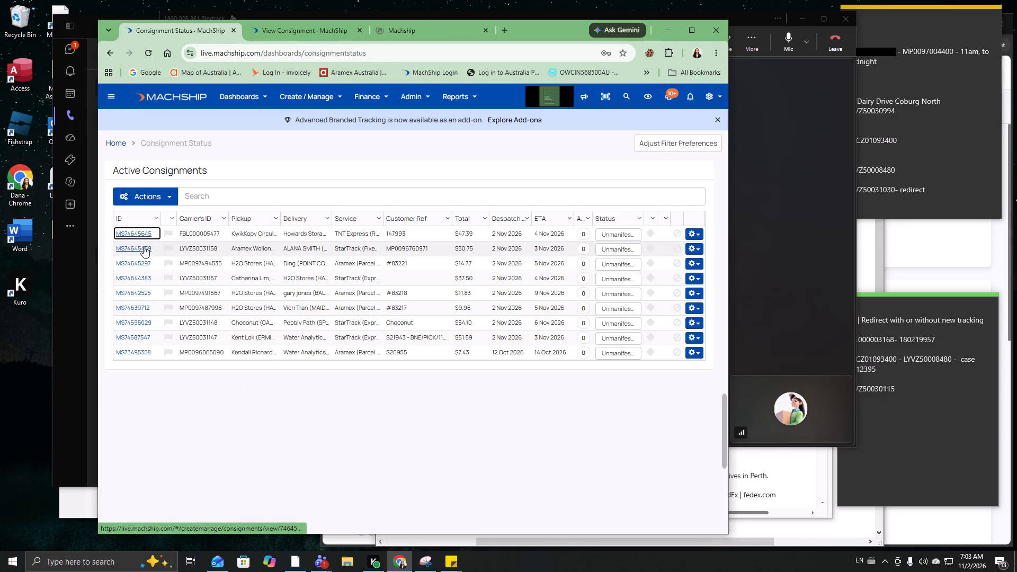
pyautogui.rightClick(142, 246)
pyautogui.click(209, 258)
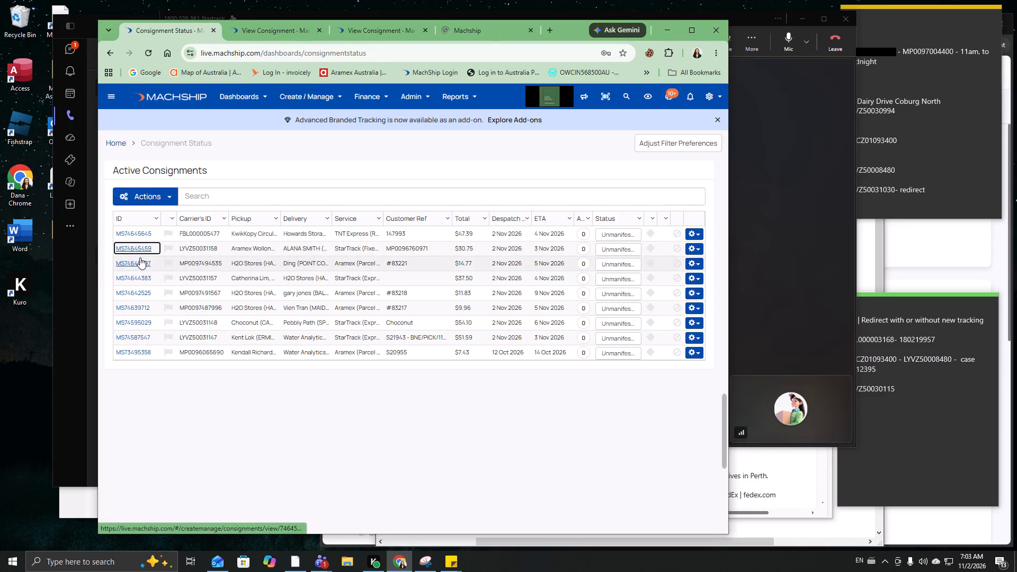
pyautogui.rightClick(140, 257)
pyautogui.click(202, 266)
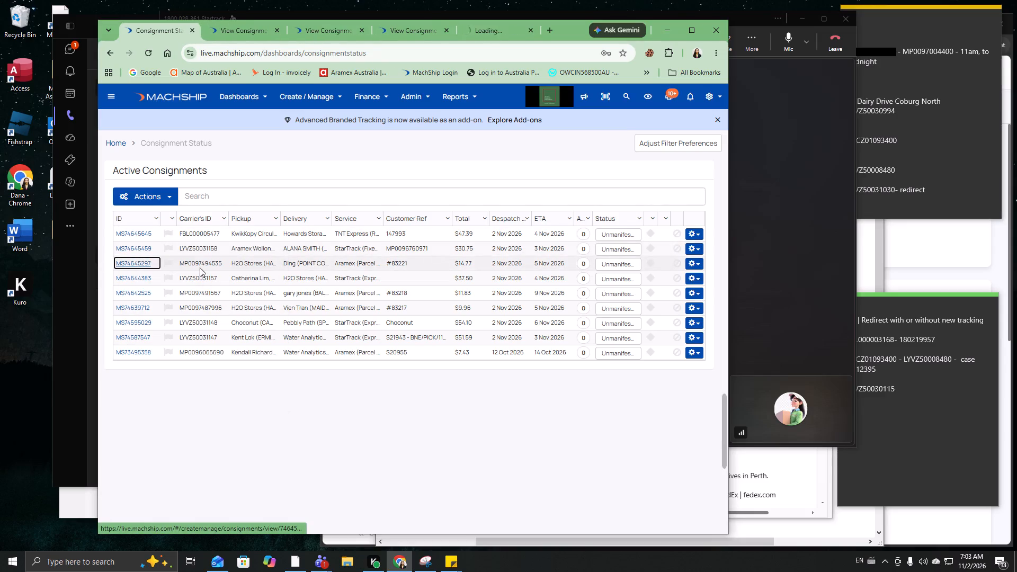
pyautogui.rightClick(141, 272)
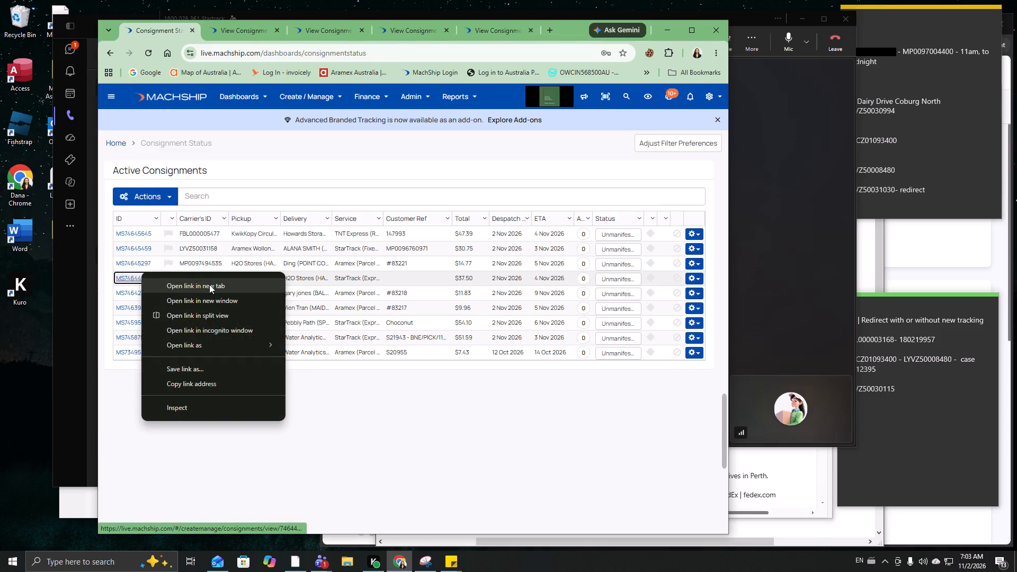
pyautogui.click(209, 284)
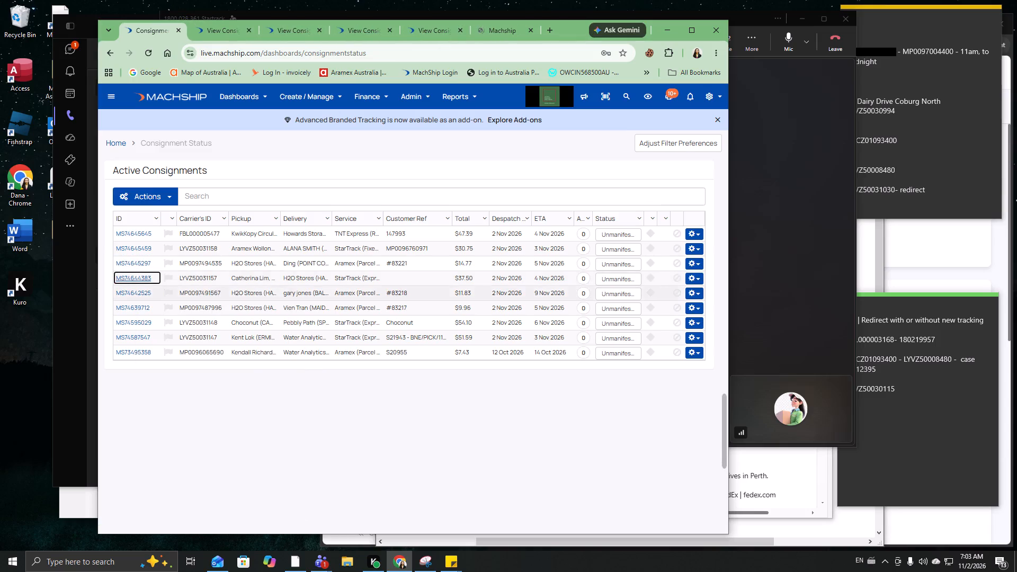
pyautogui.rightClick(146, 296)
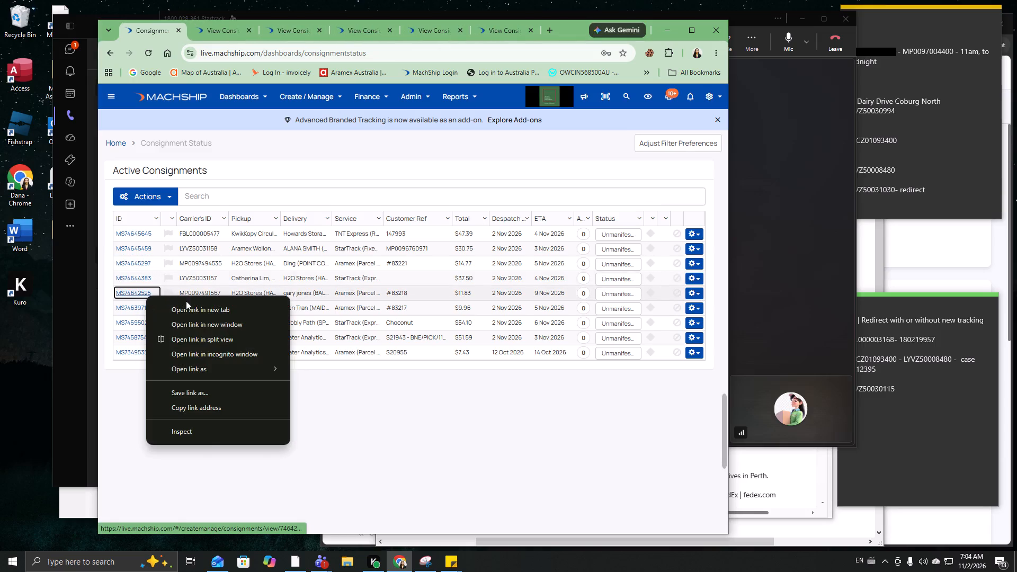
pyautogui.click(186, 301)
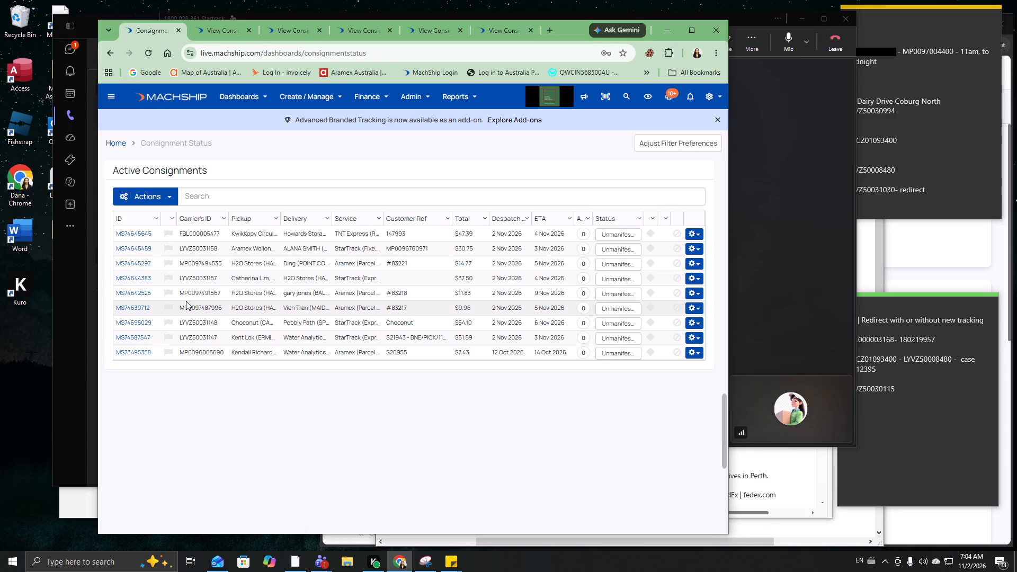
pyautogui.click(219, 23)
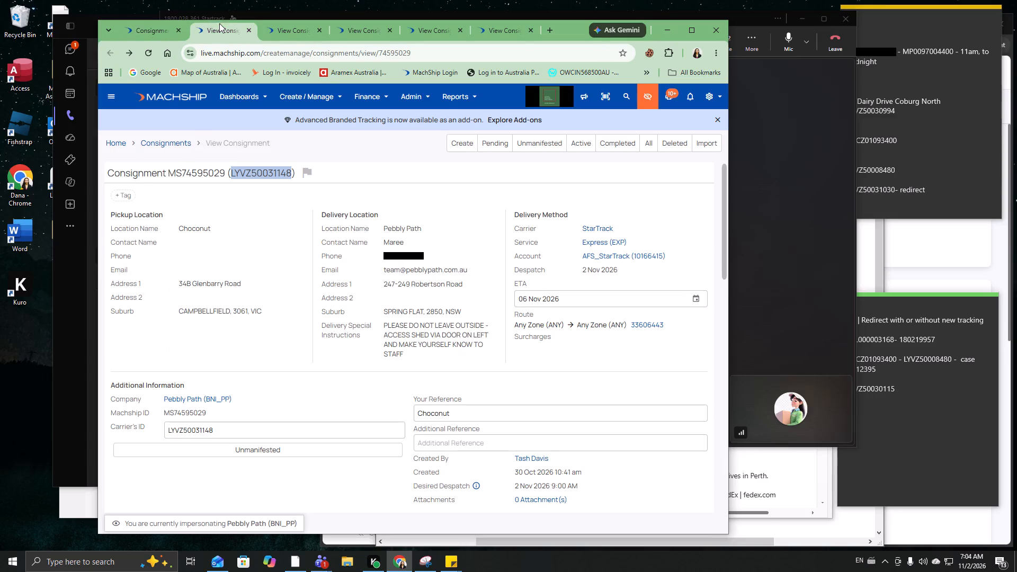
pyautogui.scroll(-10, 234, 290)
pyautogui.scroll(6, 239, 303)
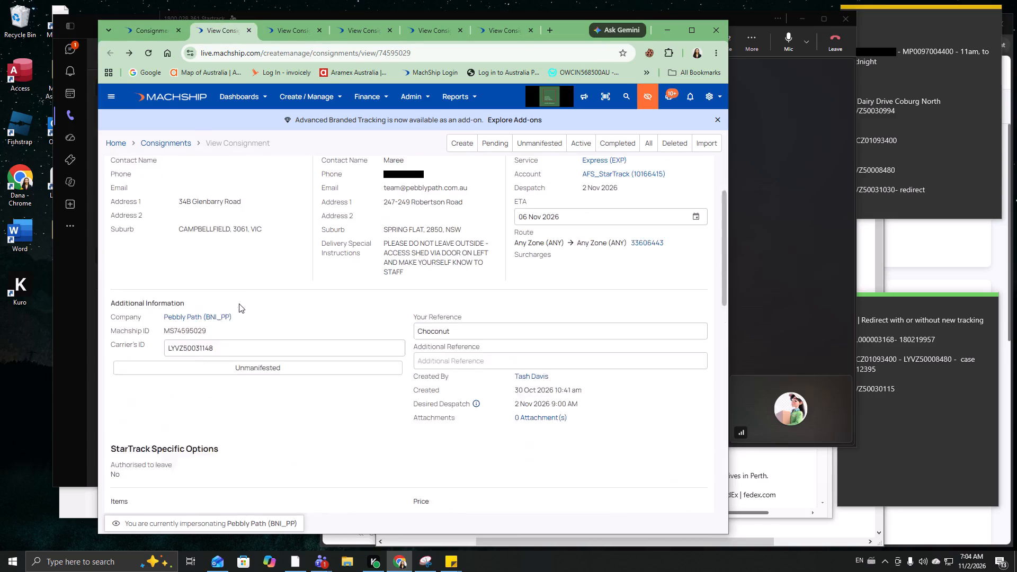
pyautogui.scroll(6, 239, 303)
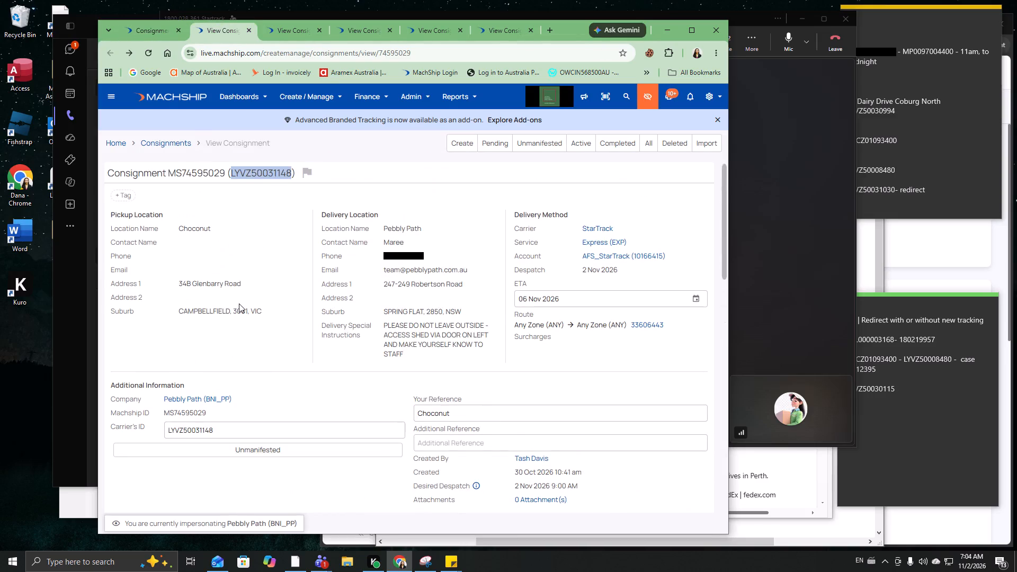
pyautogui.scroll(-5, 239, 303)
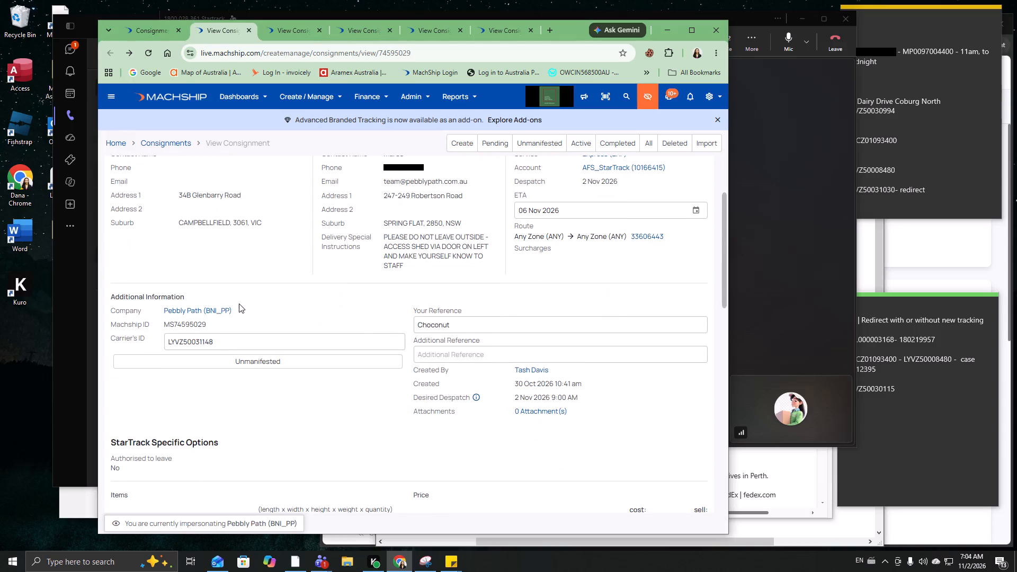
pyautogui.scroll(-13, 239, 303)
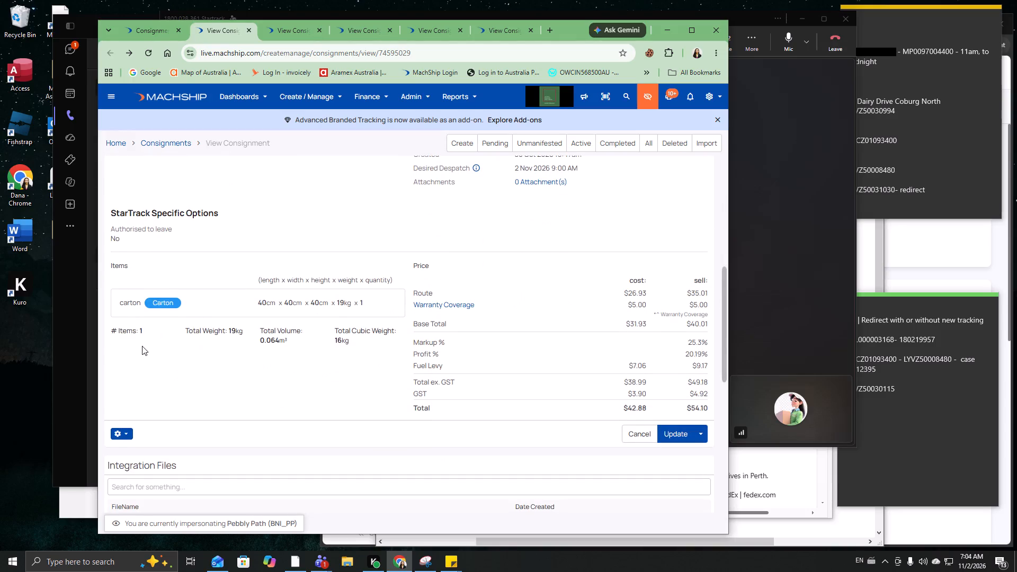
pyautogui.scroll(20, 145, 345)
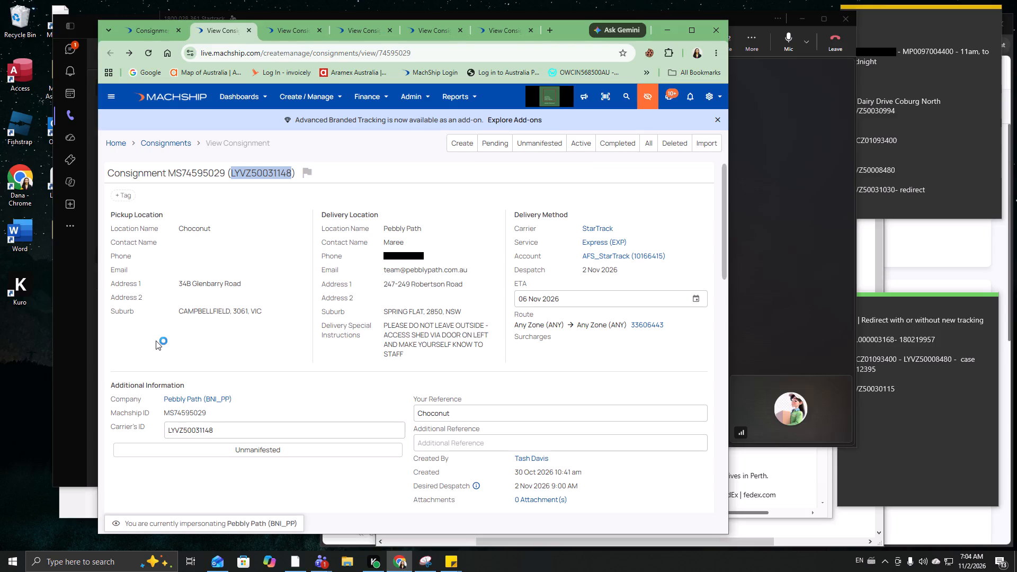
pyautogui.scroll(-6, 156, 340)
pyautogui.scroll(-15, 154, 340)
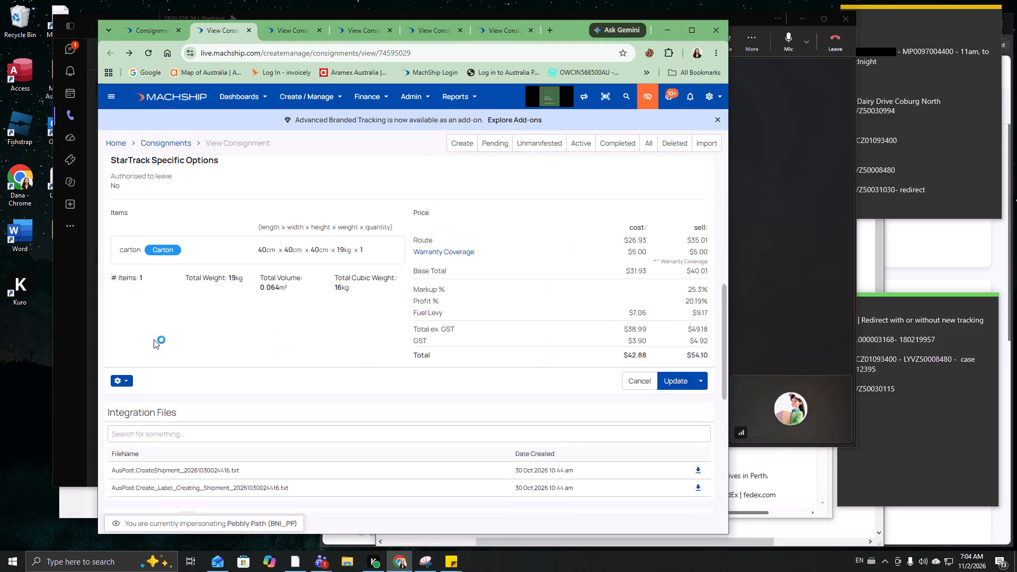
pyautogui.click(123, 382)
pyautogui.click(166, 487)
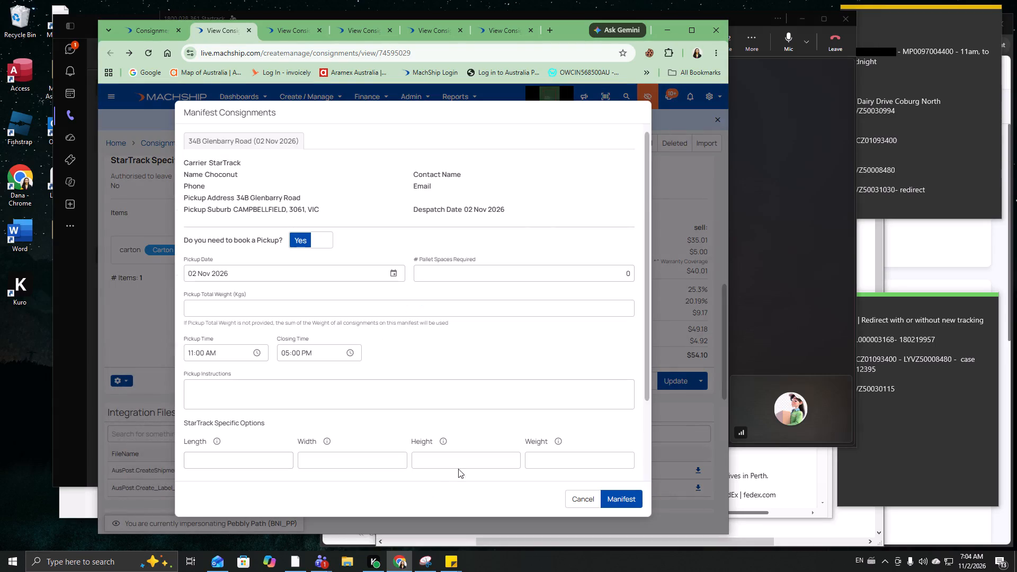
pyautogui.click(626, 495)
pyautogui.click(284, 42)
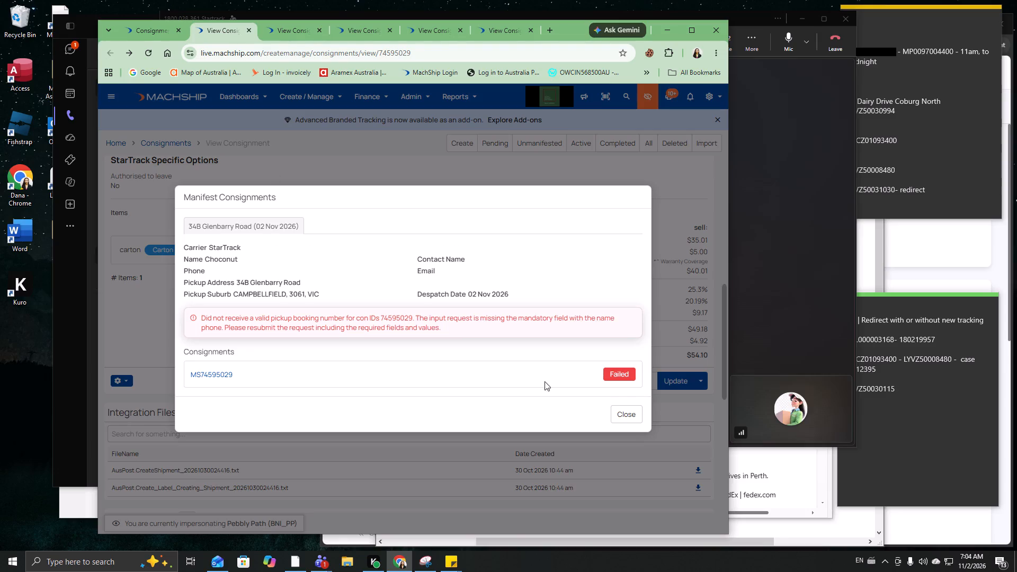
pyautogui.click(613, 413)
pyautogui.scroll(7, 282, 326)
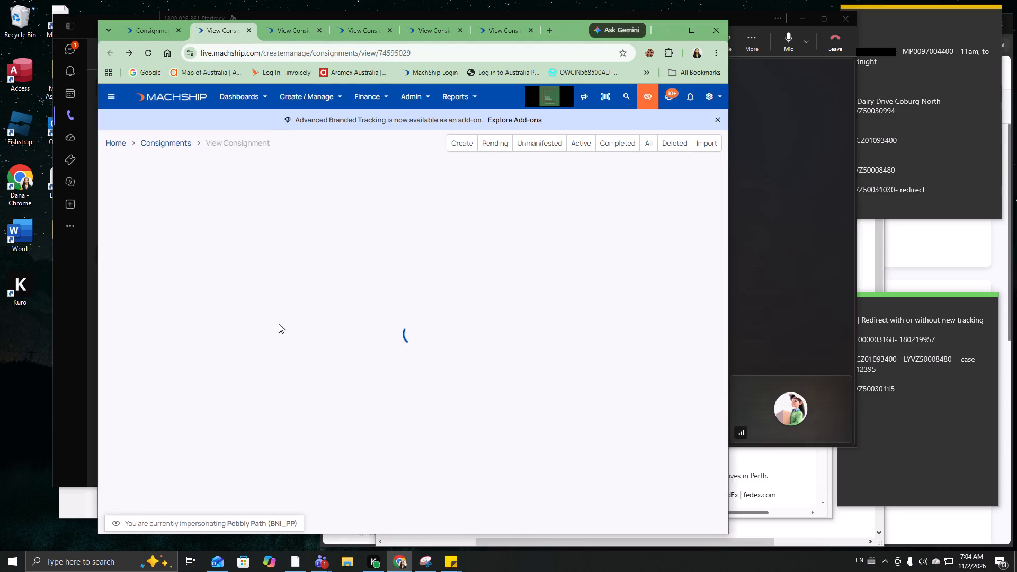
pyautogui.scroll(5, 270, 323)
pyautogui.click(288, 31)
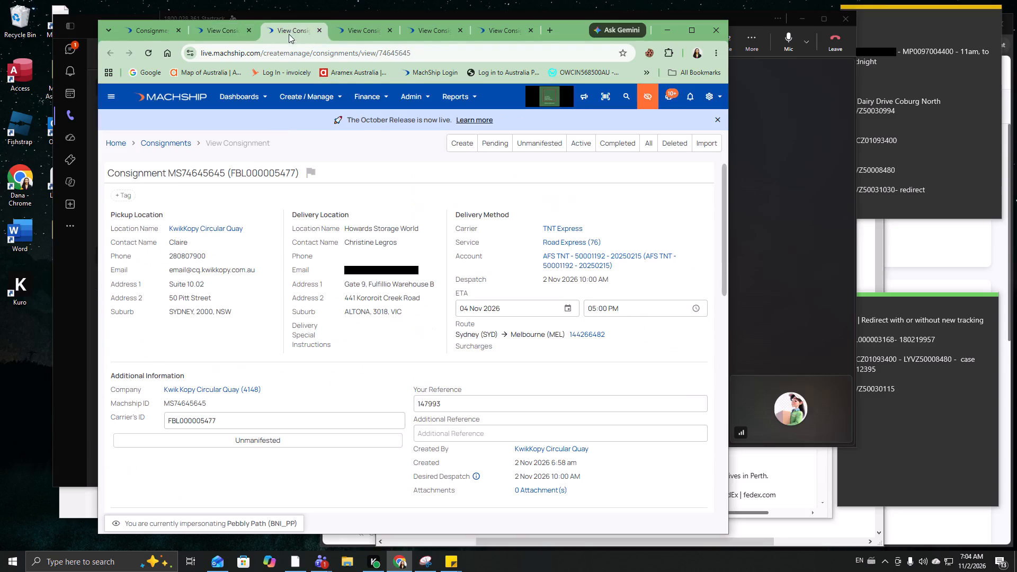
pyautogui.scroll(-7, 240, 243)
pyautogui.scroll(5, 239, 251)
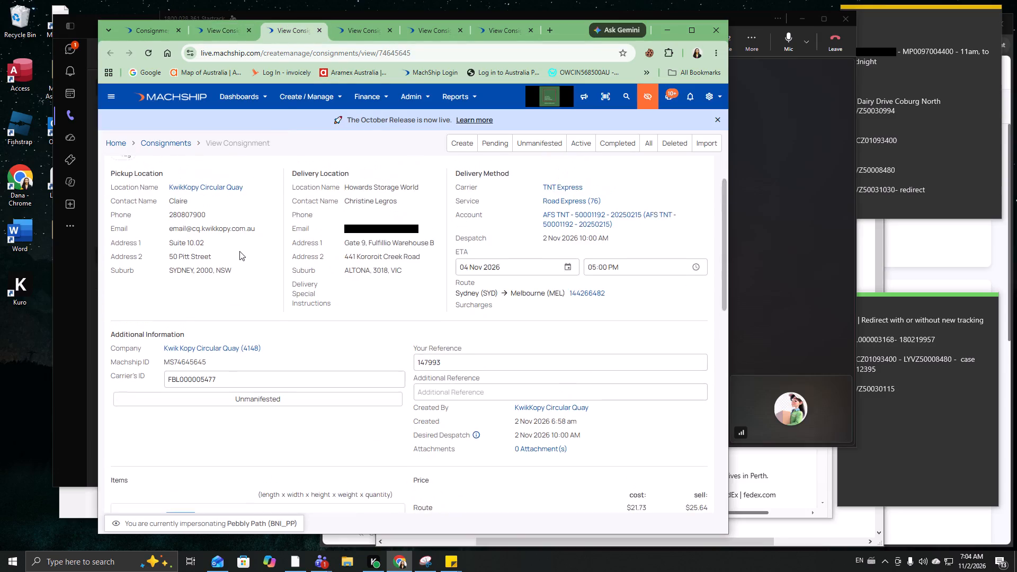
pyautogui.scroll(-7, 286, 253)
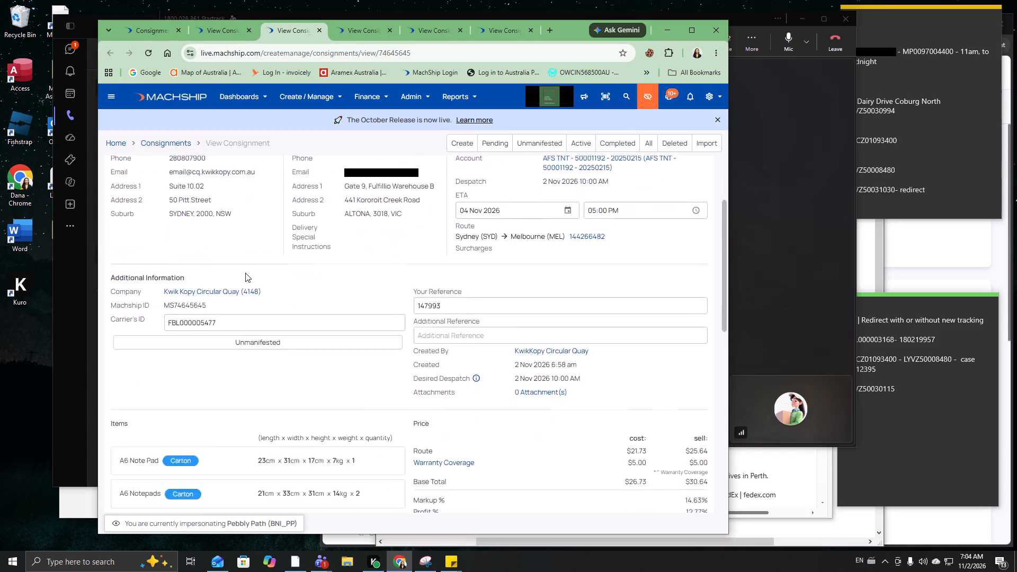
pyautogui.scroll(-14, 221, 274)
pyautogui.click(122, 280)
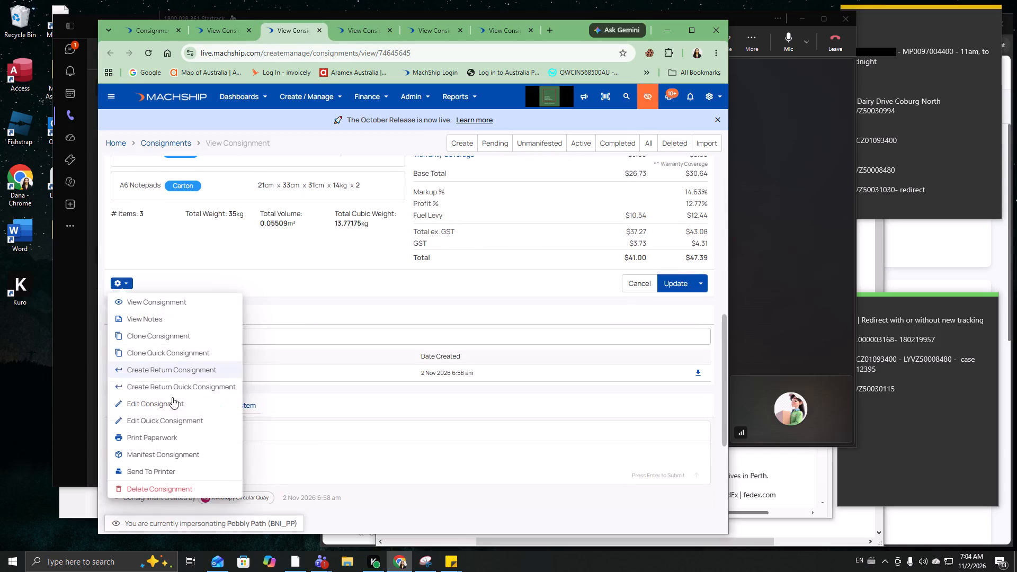
pyautogui.click(202, 446)
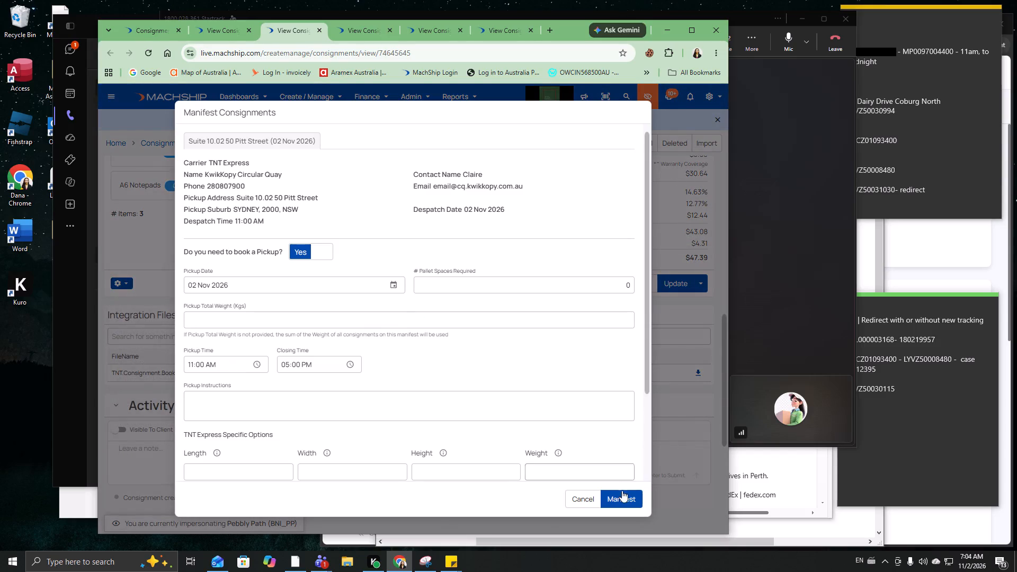
pyautogui.click(622, 490)
pyautogui.click(368, 41)
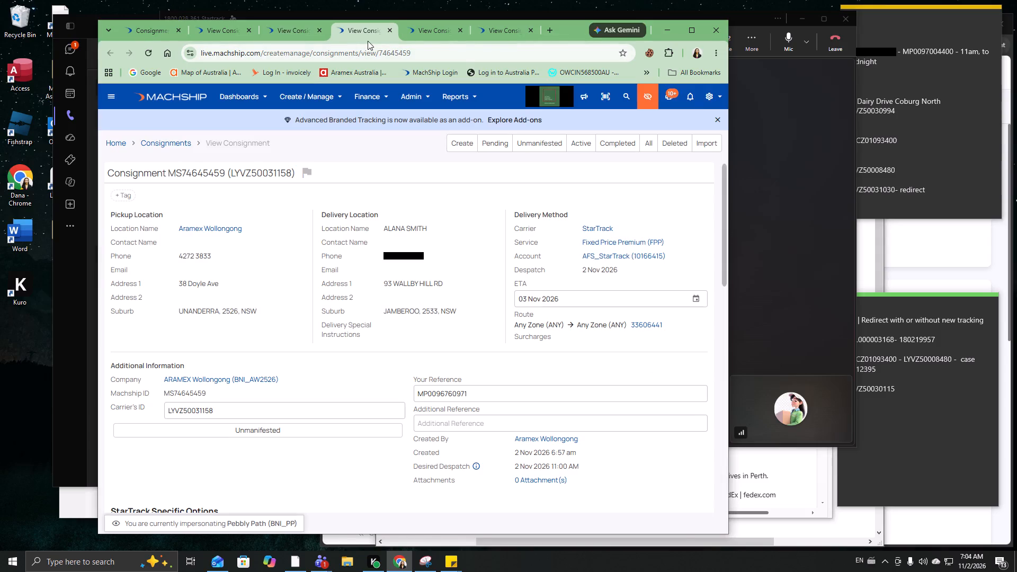
pyautogui.click(212, 25)
pyautogui.scroll(-20, 212, 83)
pyautogui.scroll(-3, 212, 83)
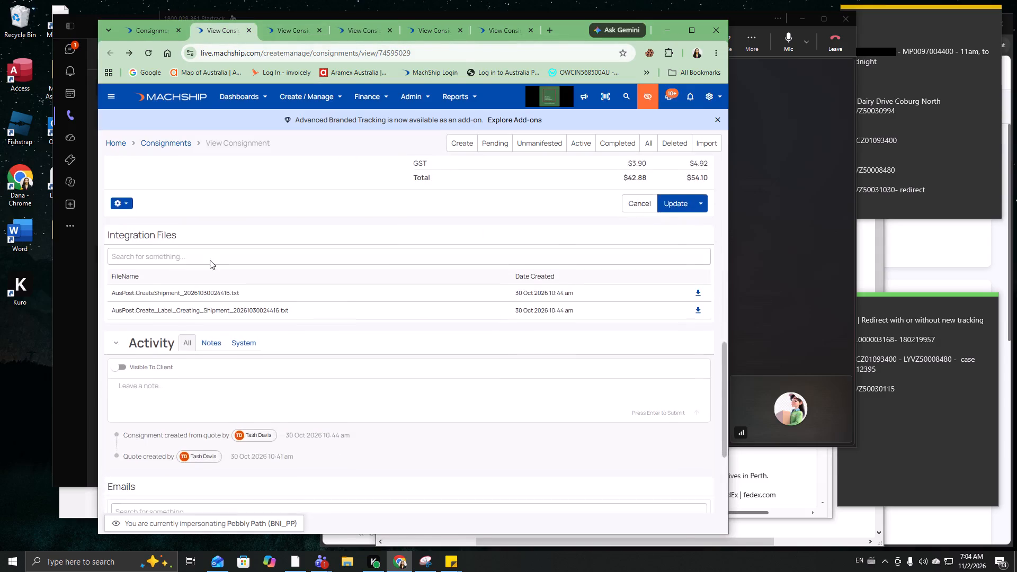
pyautogui.click(199, 274)
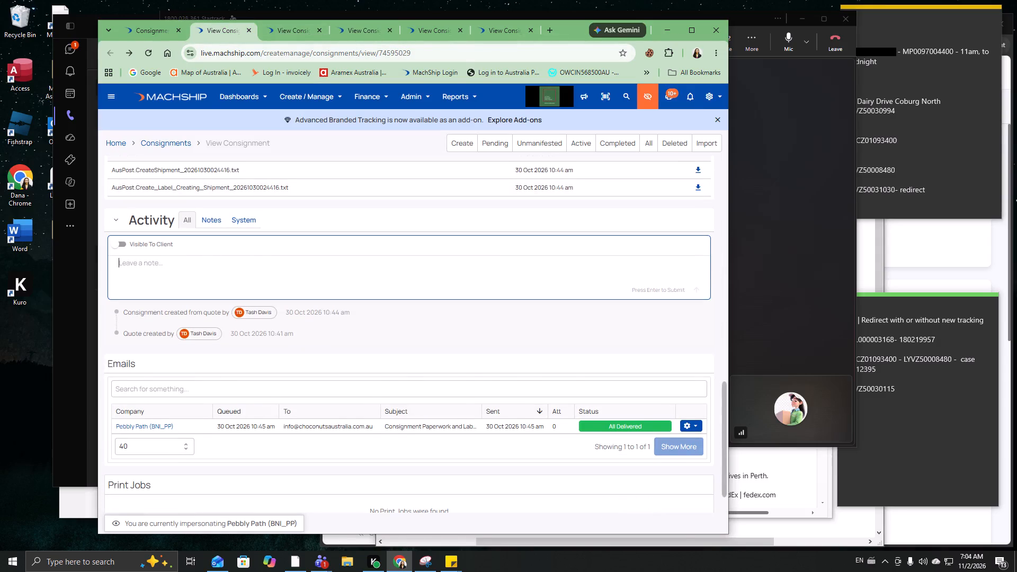
pyautogui.write('2/11 advise Tani')
pyautogui.press('space')
pyautogui.write('unable to')
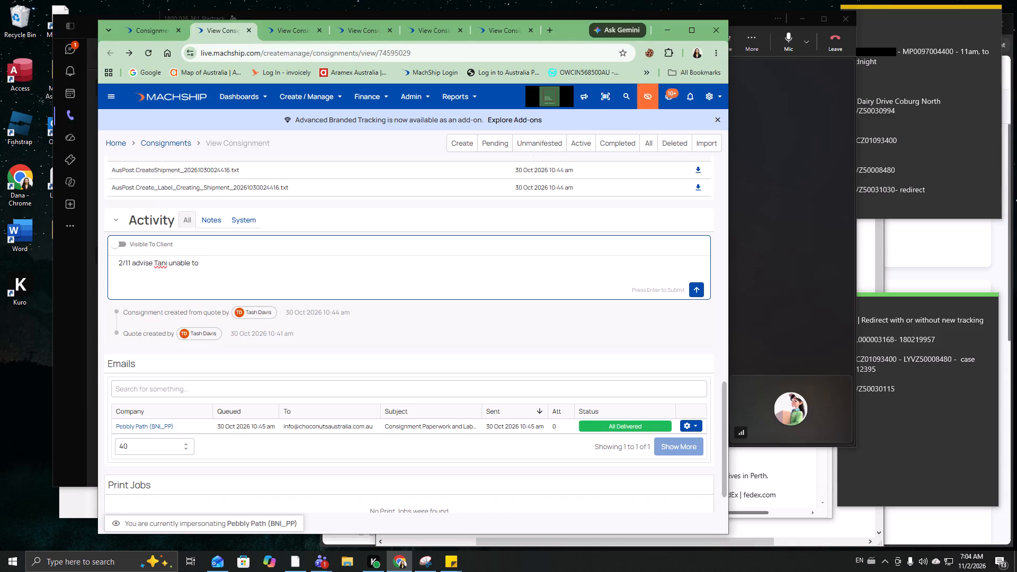
pyautogui.press('space')
pyautogui.write('mani due')
pyautogui.press('space')
pyautogui.write('to cinrt=')
pyautogui.press('BackSpace')
pyautogui.press('BackSpace')
pyautogui.press('BackSpace')
pyautogui.press('BackSpace')
pyautogui.press('BackSpace')
pyautogui.press('BackSpace')
pyautogui.write('missing con')
pyautogui.write('tact info')
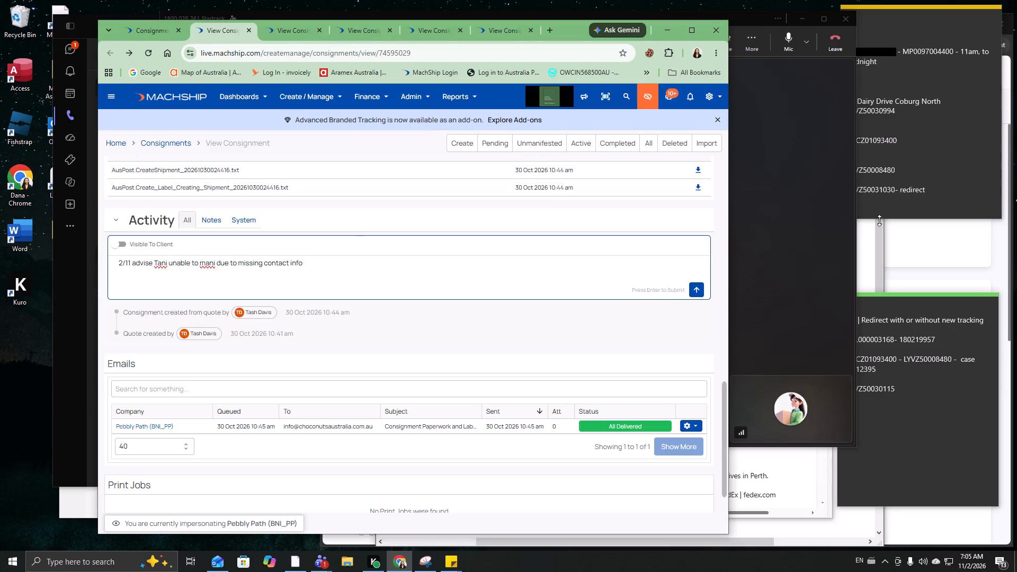
pyautogui.click(693, 293)
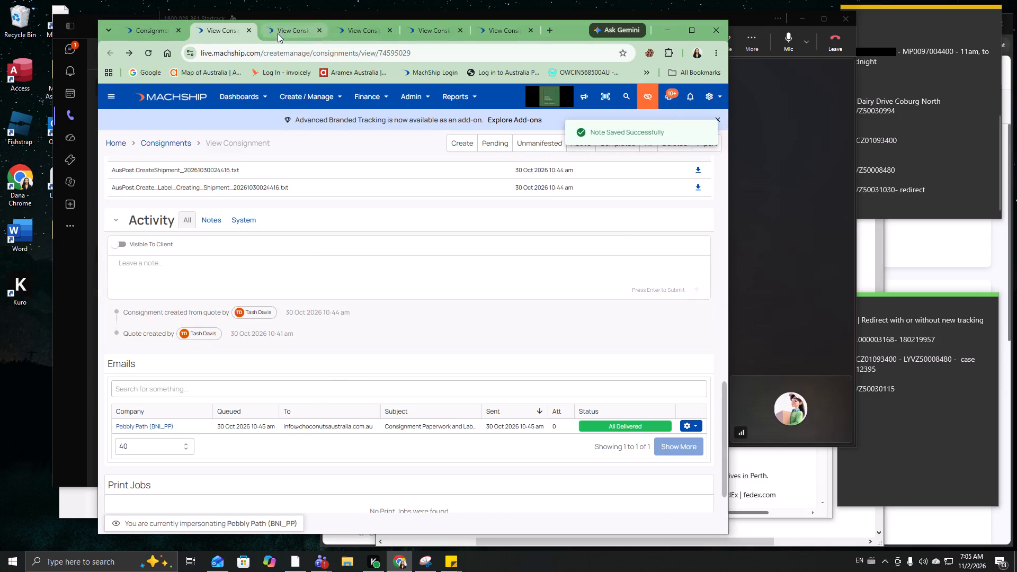
pyautogui.click(278, 33)
pyautogui.click(368, 37)
pyautogui.scroll(-10, 238, 236)
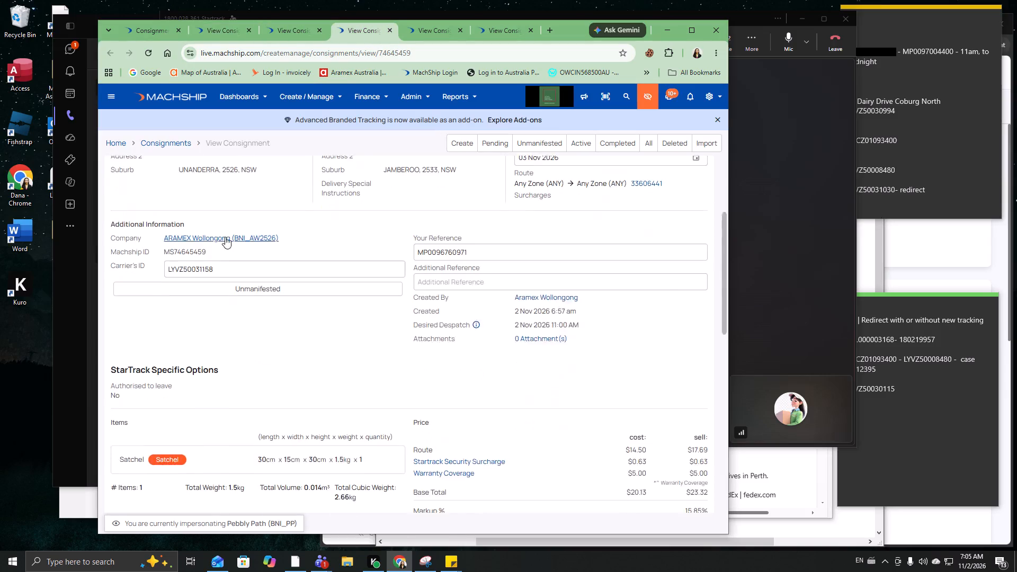
pyautogui.scroll(-14, 225, 237)
pyautogui.scroll(-4, 131, 284)
pyautogui.click(129, 261)
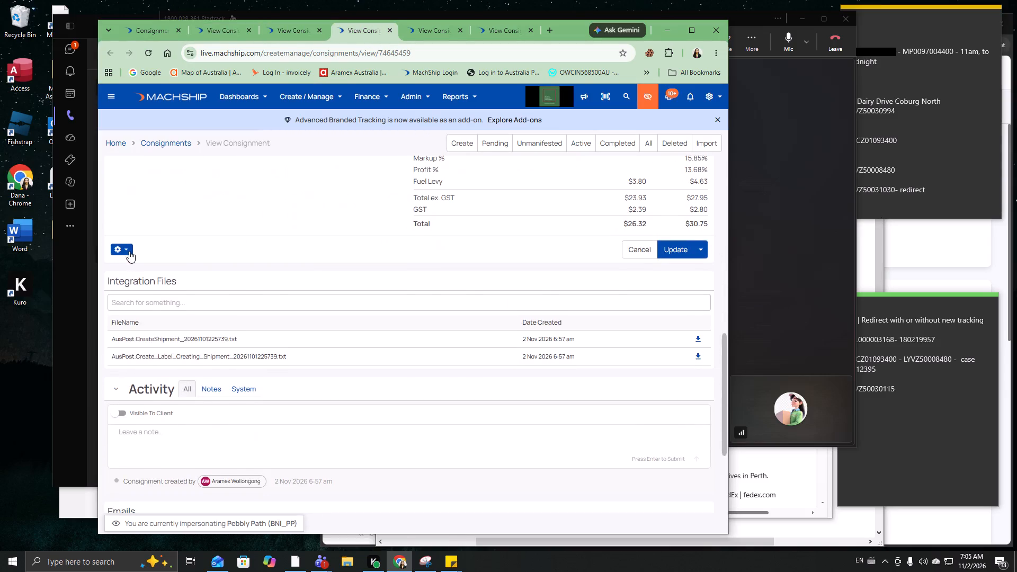
pyautogui.click(129, 251)
pyautogui.click(206, 428)
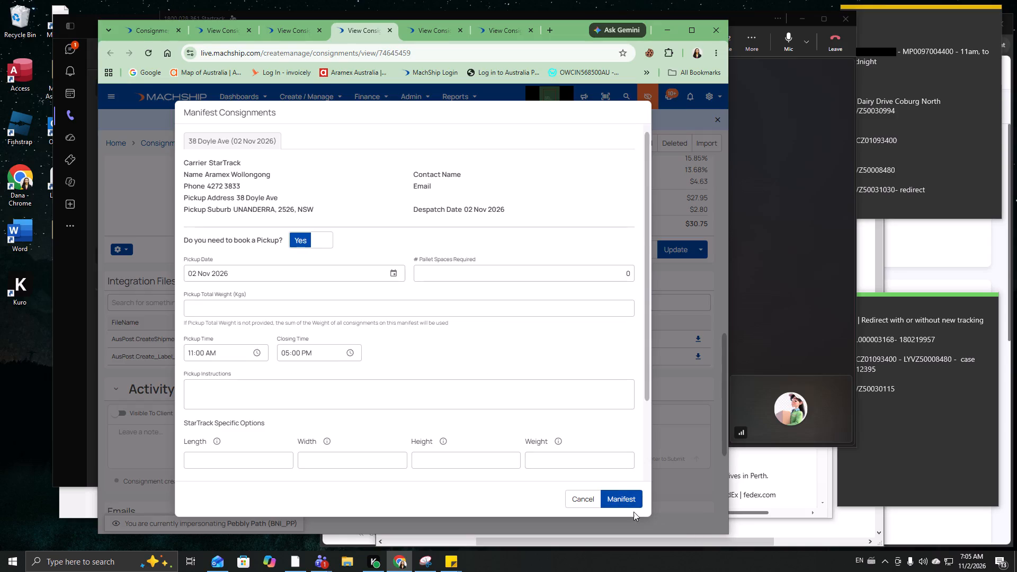
pyautogui.click(605, 489)
pyautogui.click(609, 495)
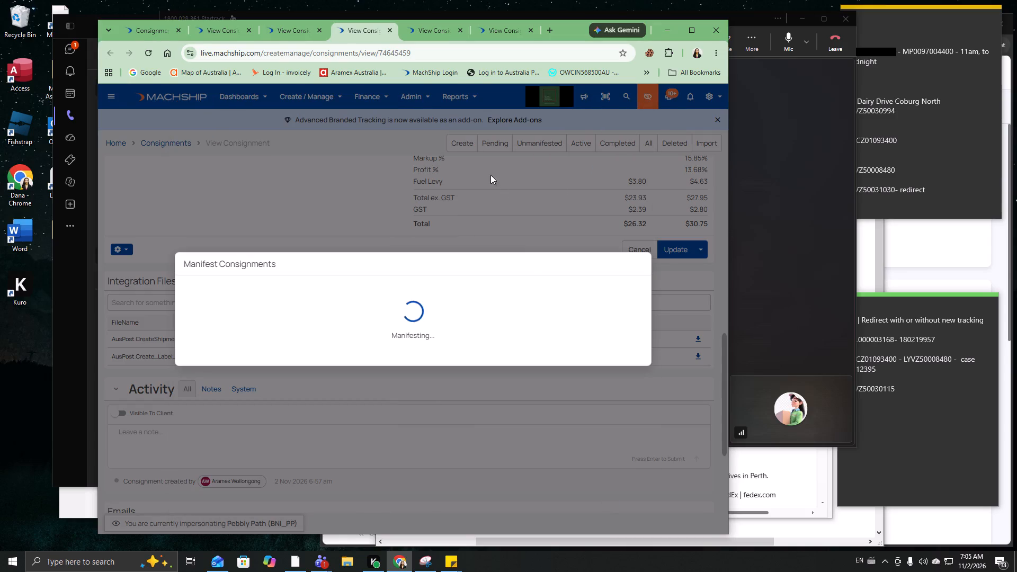
pyautogui.click(300, 43)
pyautogui.click(369, 33)
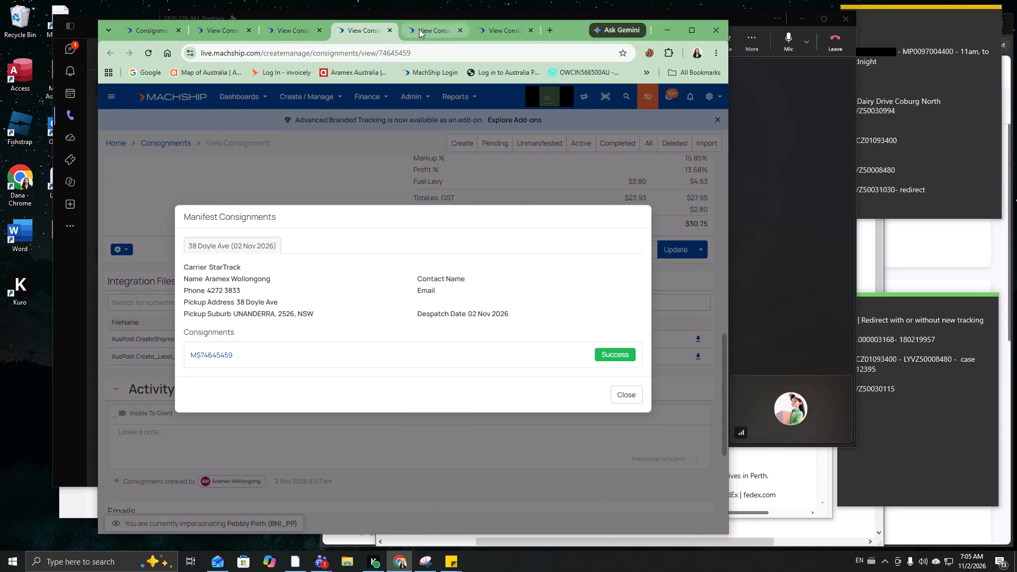
pyautogui.click(421, 29)
pyautogui.scroll(-20, 333, 306)
pyautogui.scroll(-1, 333, 306)
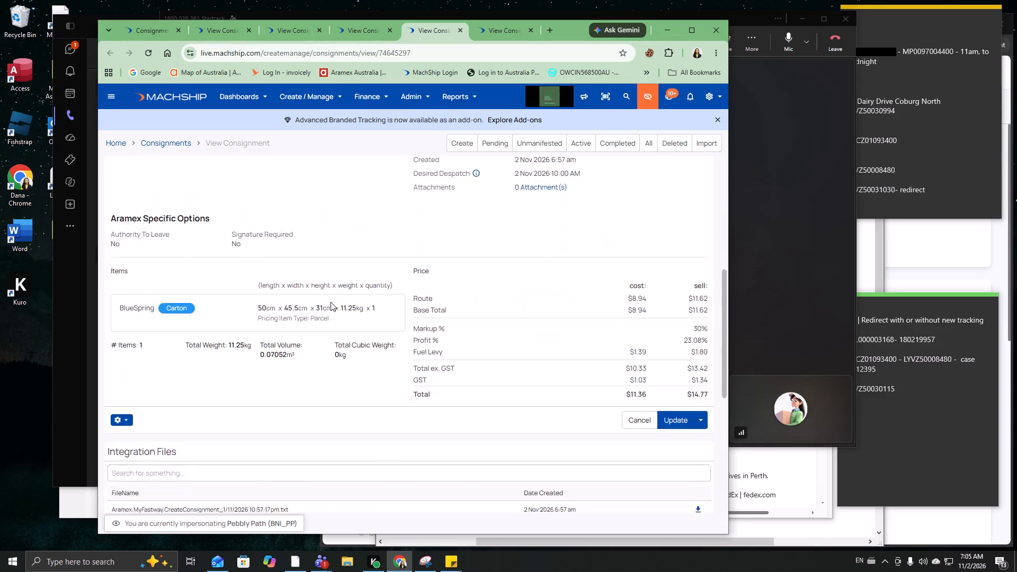
pyautogui.scroll(-9, 331, 302)
pyautogui.click(129, 181)
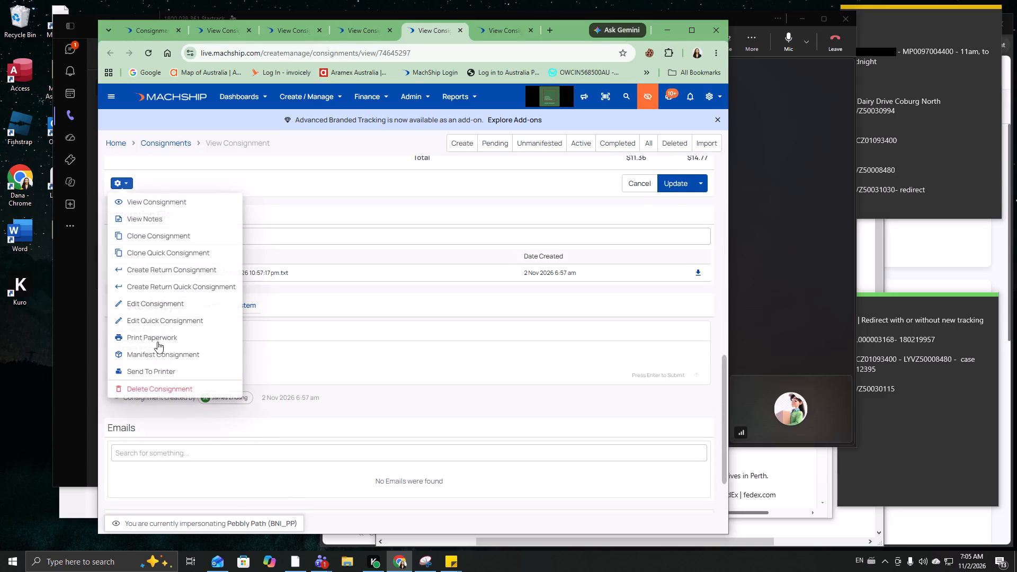
pyautogui.click(176, 350)
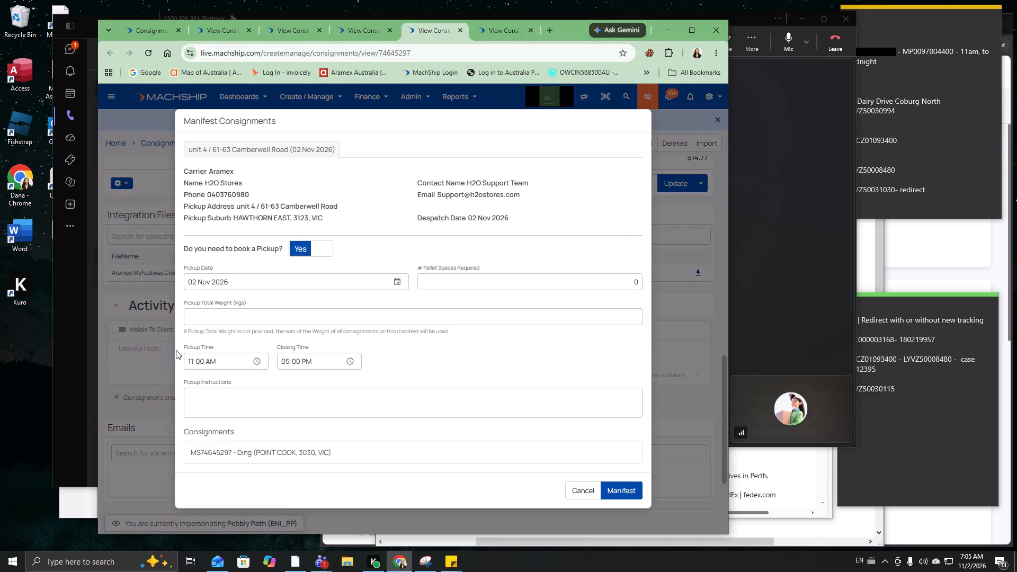
pyautogui.click(617, 494)
pyautogui.click(492, 24)
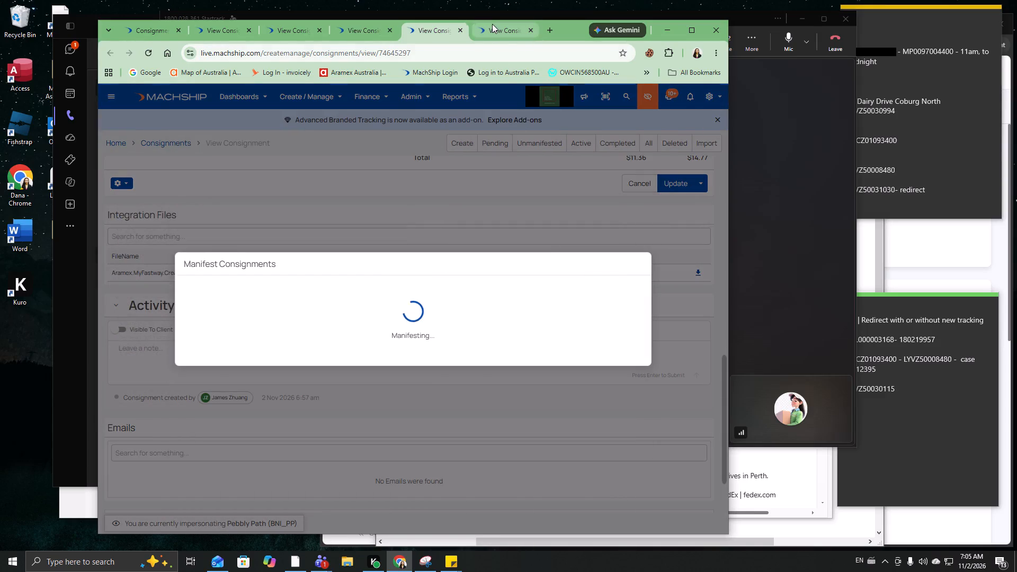
pyautogui.scroll(-14, 240, 276)
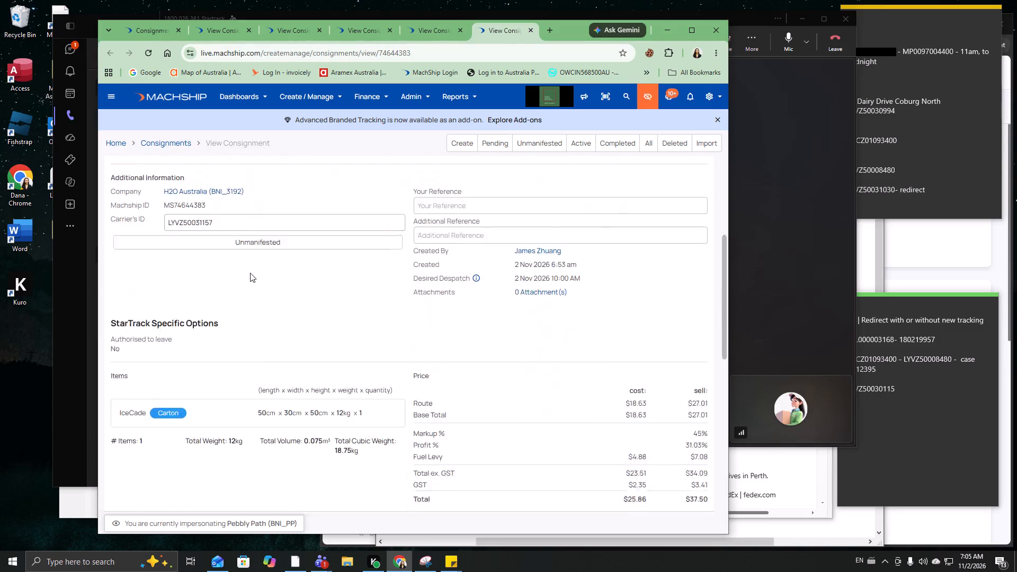
pyautogui.scroll(-15, 250, 273)
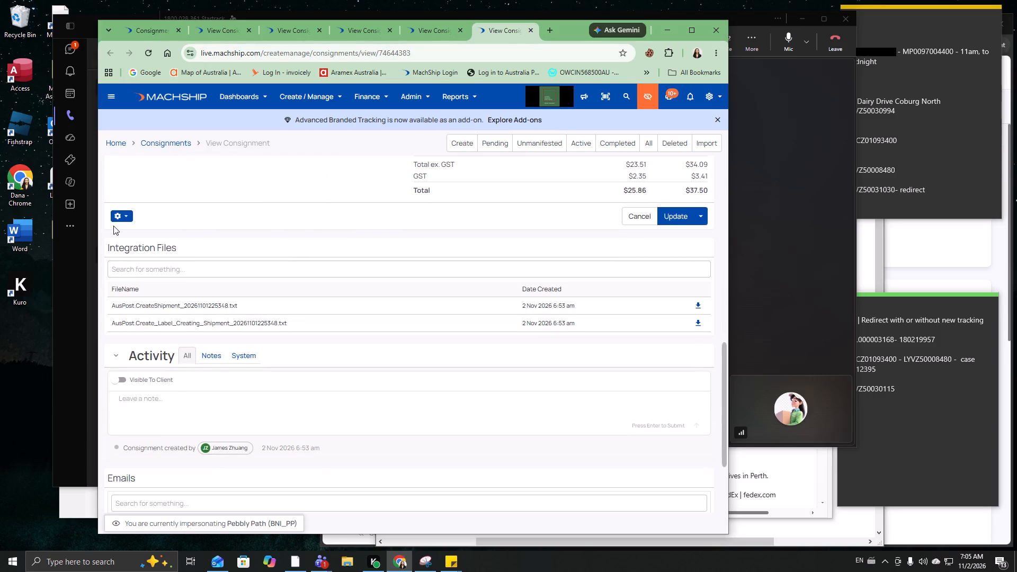
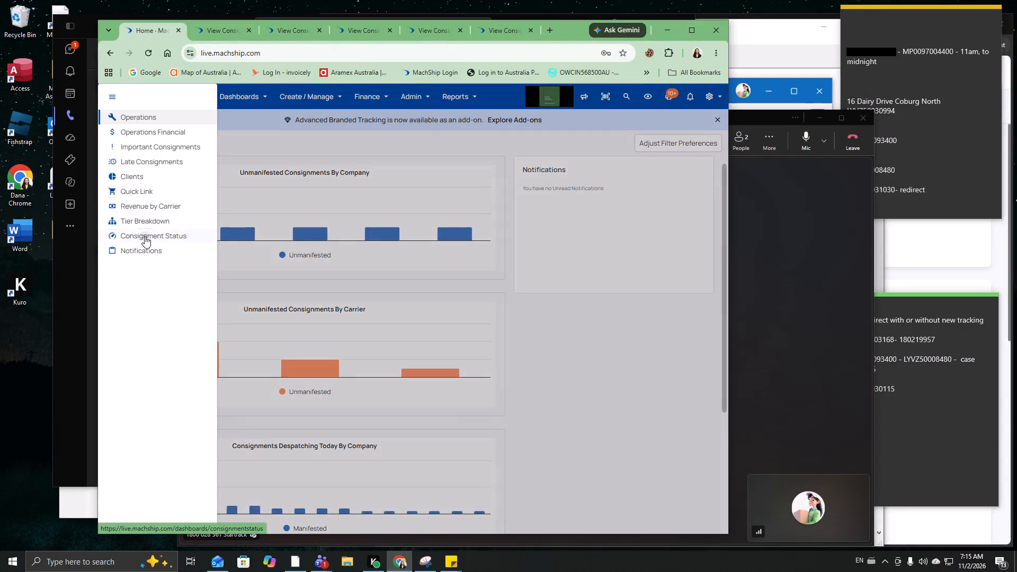
# Filter the Consignment Status dashboard to manifested consignments and sort the Active Consignments list by despatch date.
pyautogui.click(171, 245)
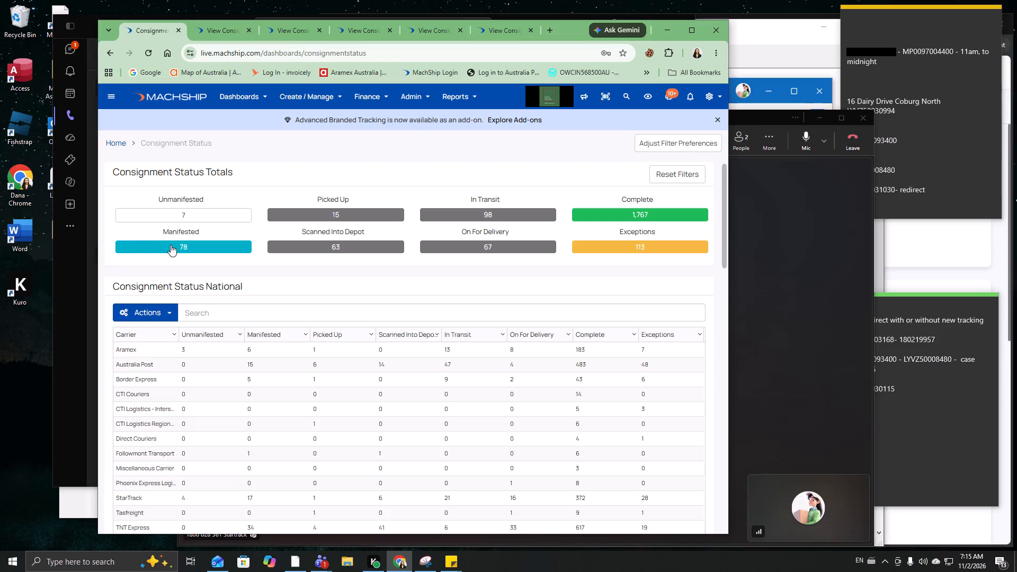
pyautogui.click(171, 245)
pyautogui.scroll(-20, 293, 222)
pyautogui.scroll(-10, 293, 222)
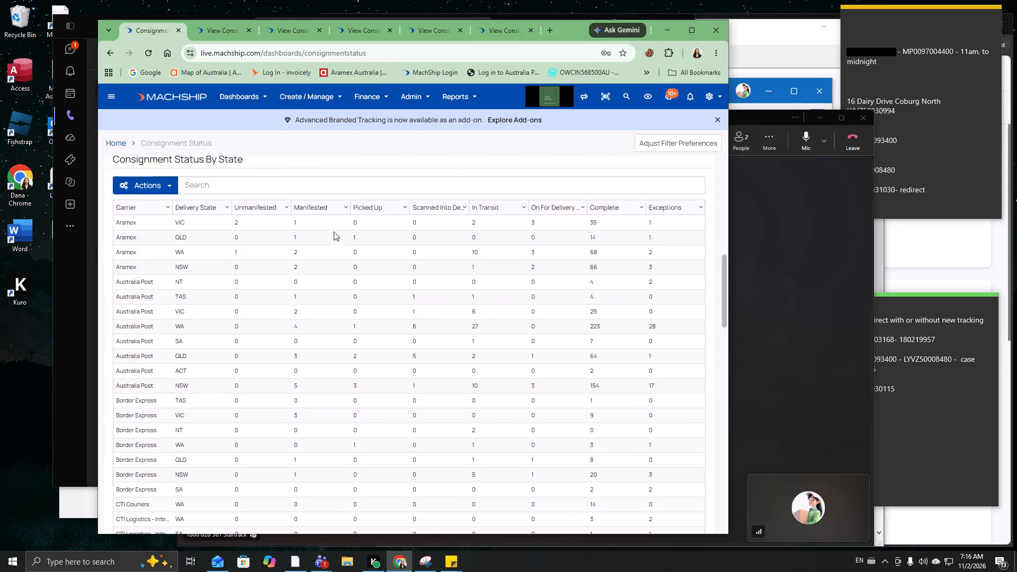
pyautogui.scroll(-14, 334, 231)
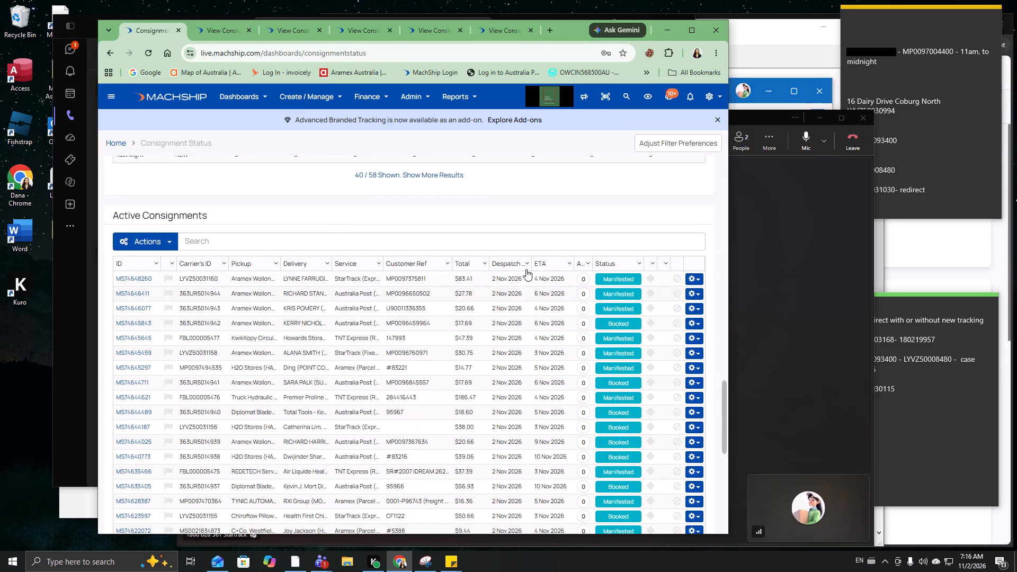
pyautogui.click(526, 264)
pyautogui.click(511, 301)
pyautogui.scroll(-8, 465, 300)
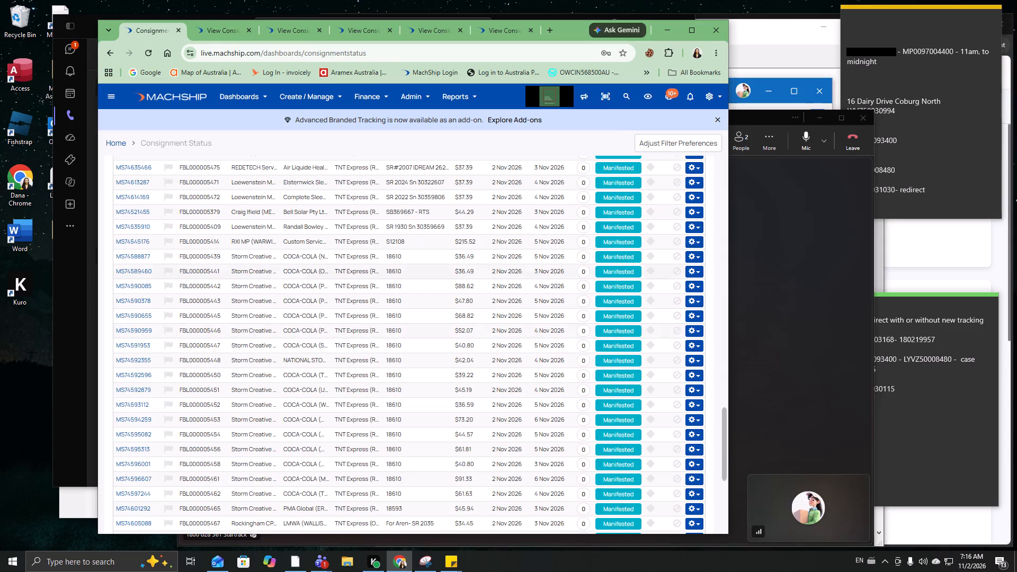
pyautogui.scroll(3, 237, 182)
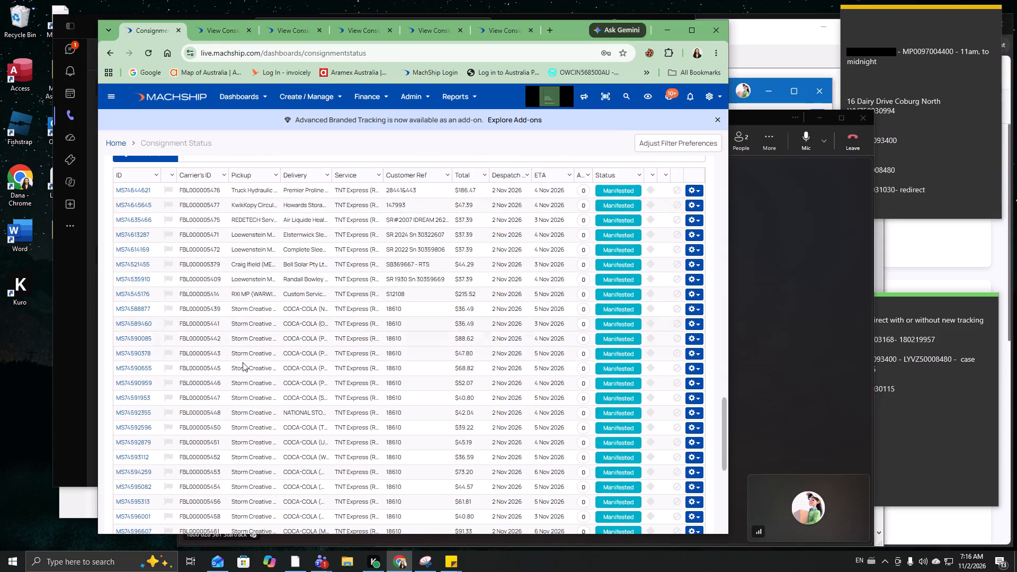
pyautogui.scroll(-4, 239, 395)
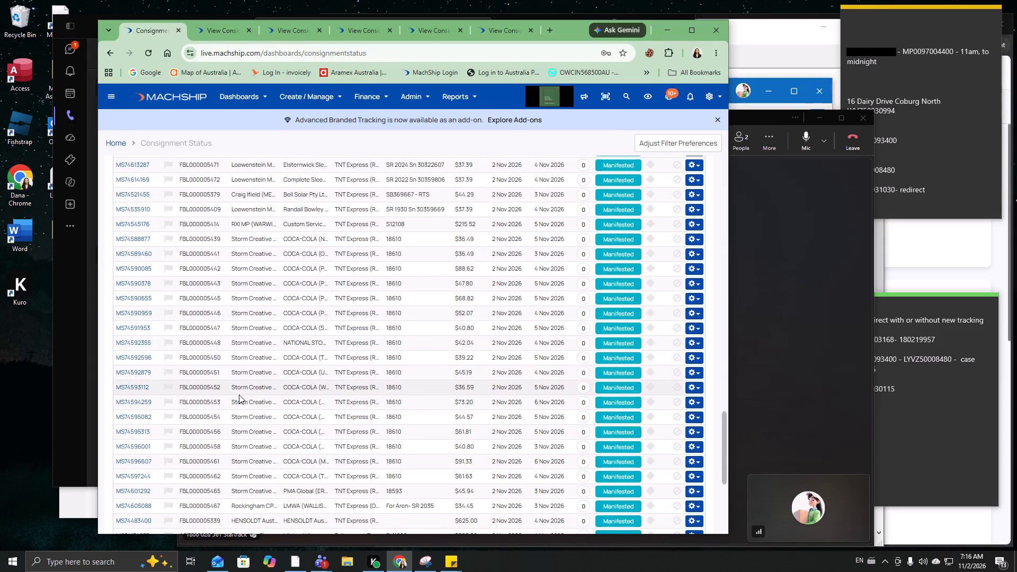
pyautogui.scroll(-1, 239, 395)
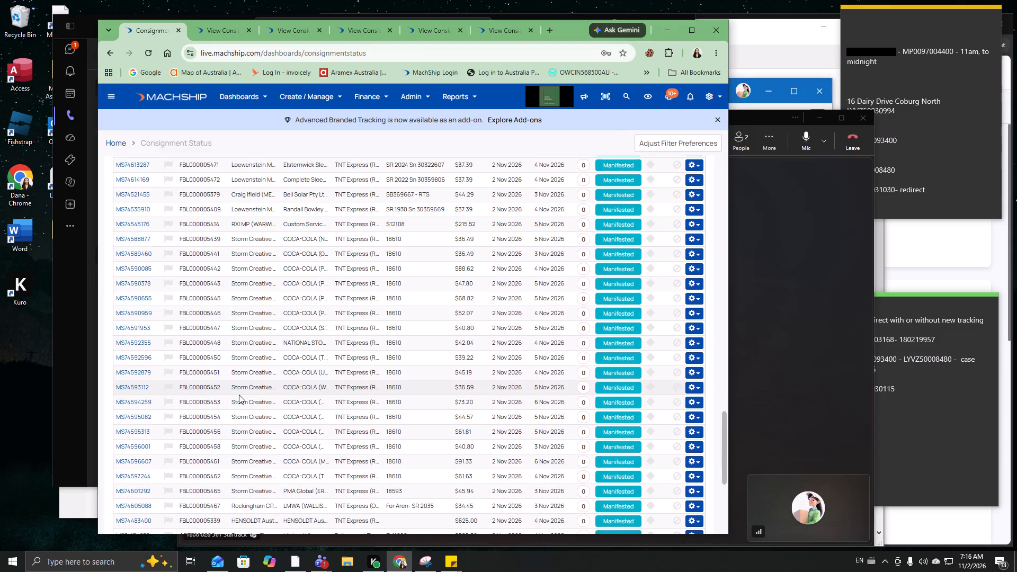
pyautogui.scroll(-5, 239, 395)
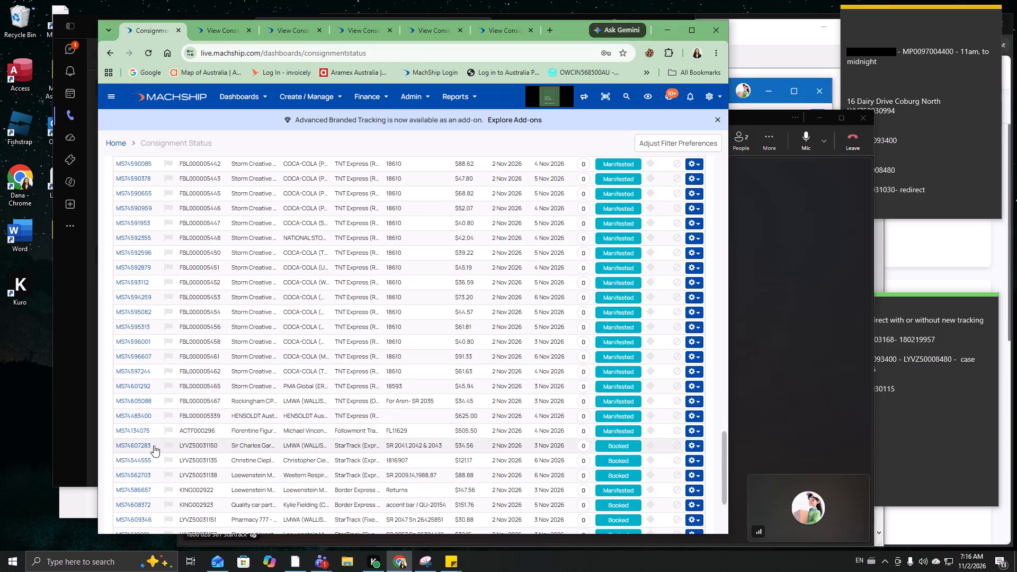
pyautogui.rightClick(115, 445)
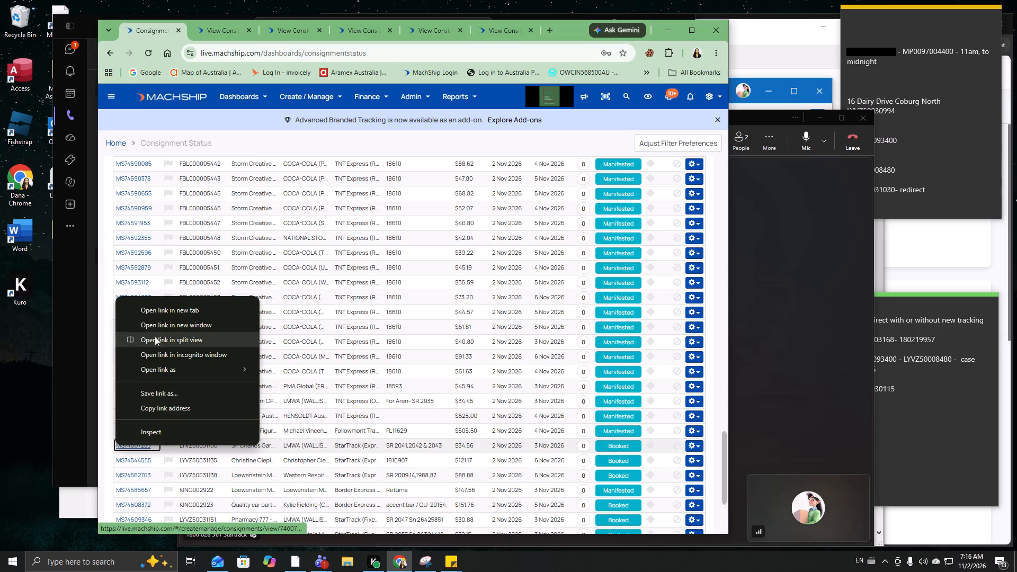
pyautogui.click(165, 312)
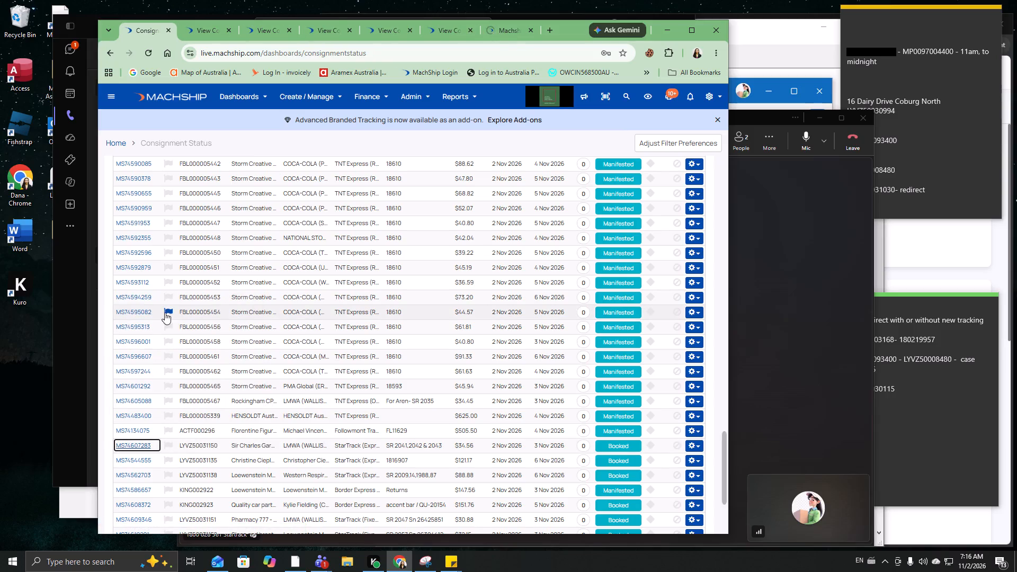
pyautogui.rightClick(142, 460)
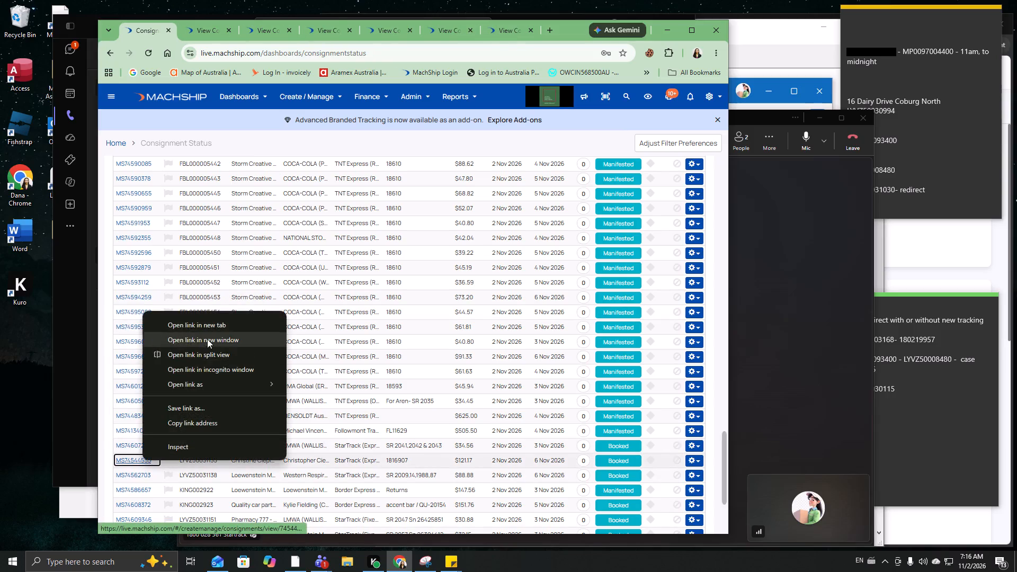
pyautogui.click(212, 324)
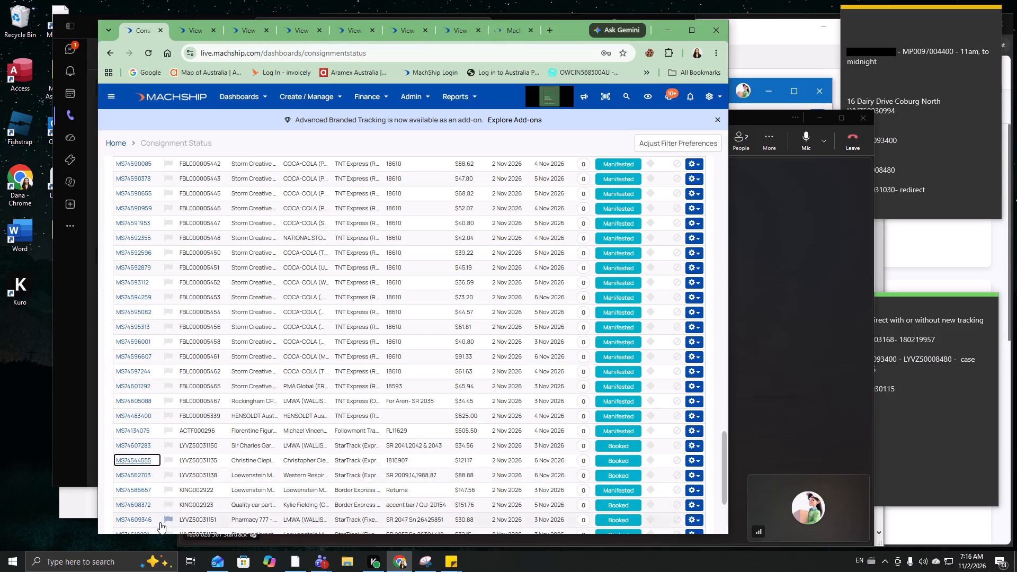
pyautogui.rightClick(135, 521)
pyautogui.click(206, 385)
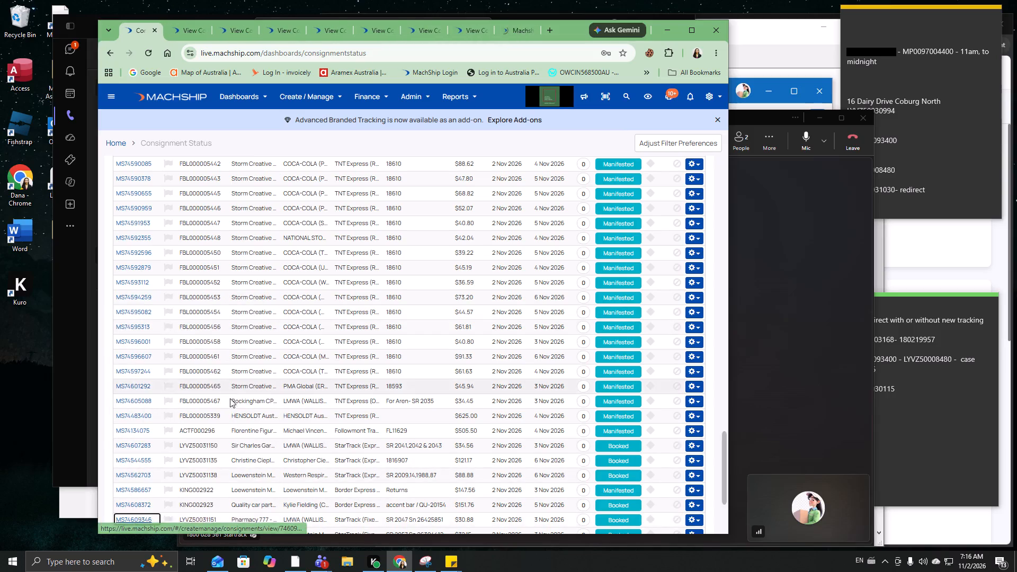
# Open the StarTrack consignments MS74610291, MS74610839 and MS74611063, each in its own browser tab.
pyautogui.scroll(-5, 231, 409)
pyautogui.rightClick(136, 446)
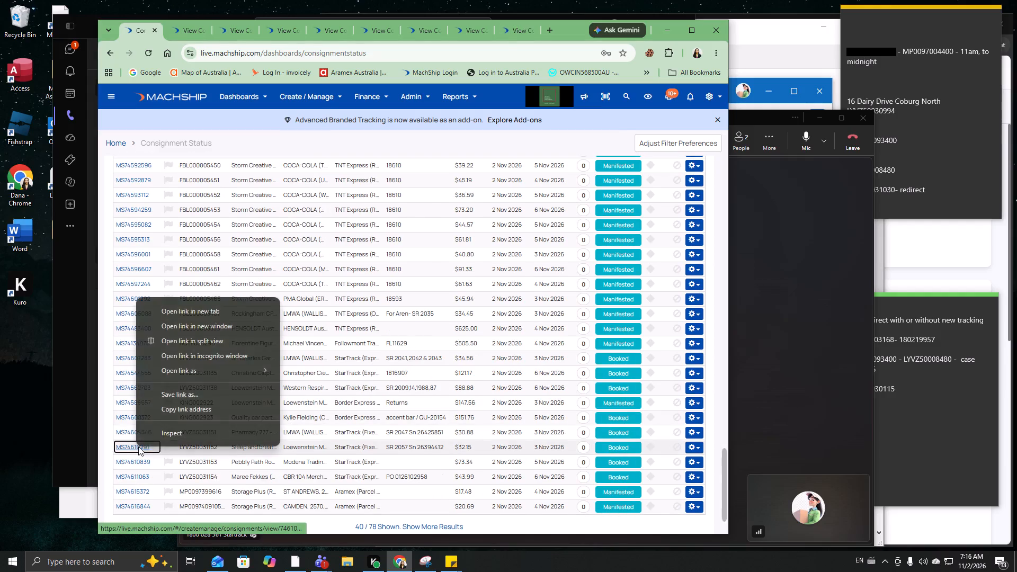
pyautogui.click(198, 309)
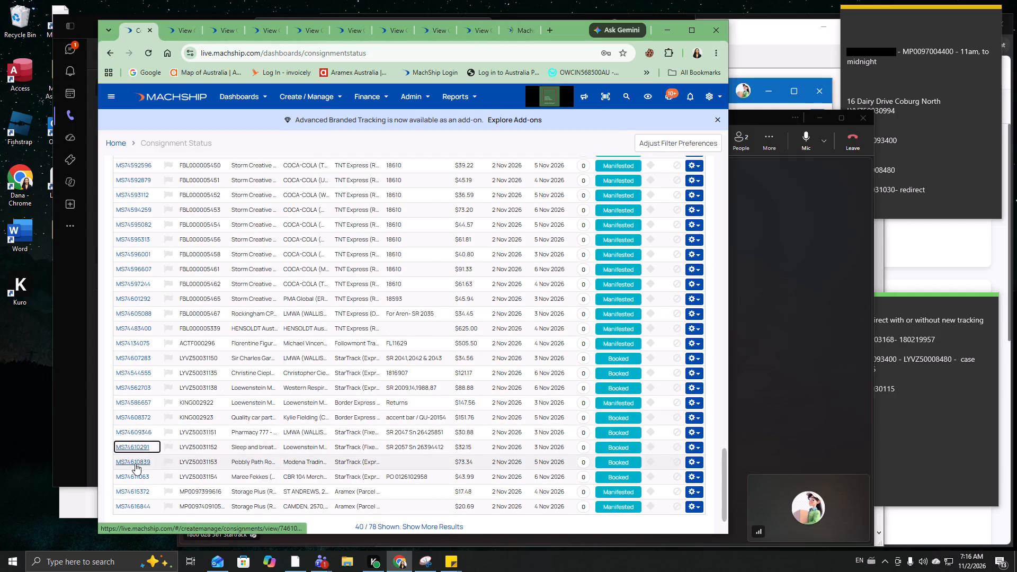
pyautogui.rightClick(135, 463)
pyautogui.click(194, 328)
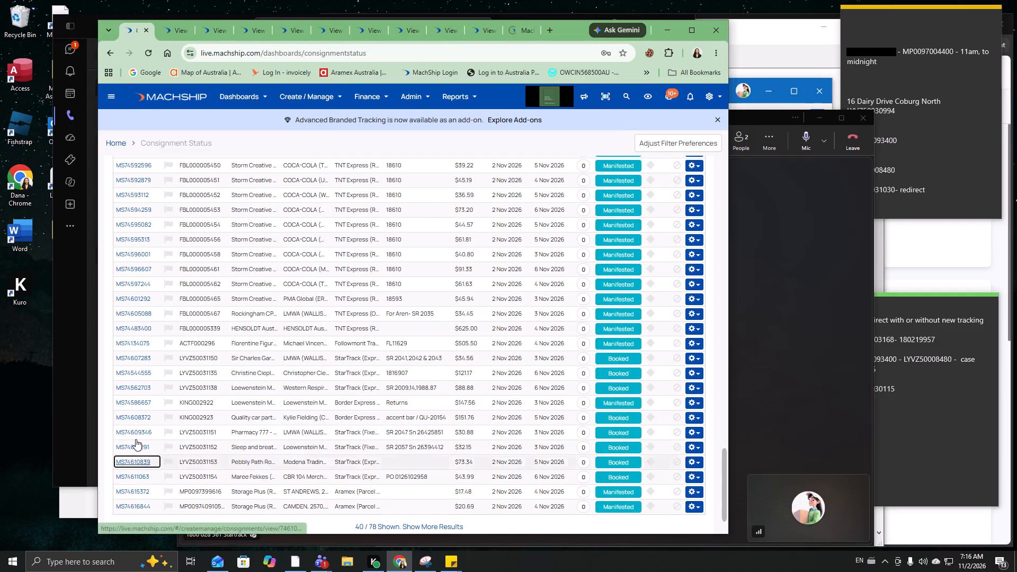
pyautogui.rightClick(128, 475)
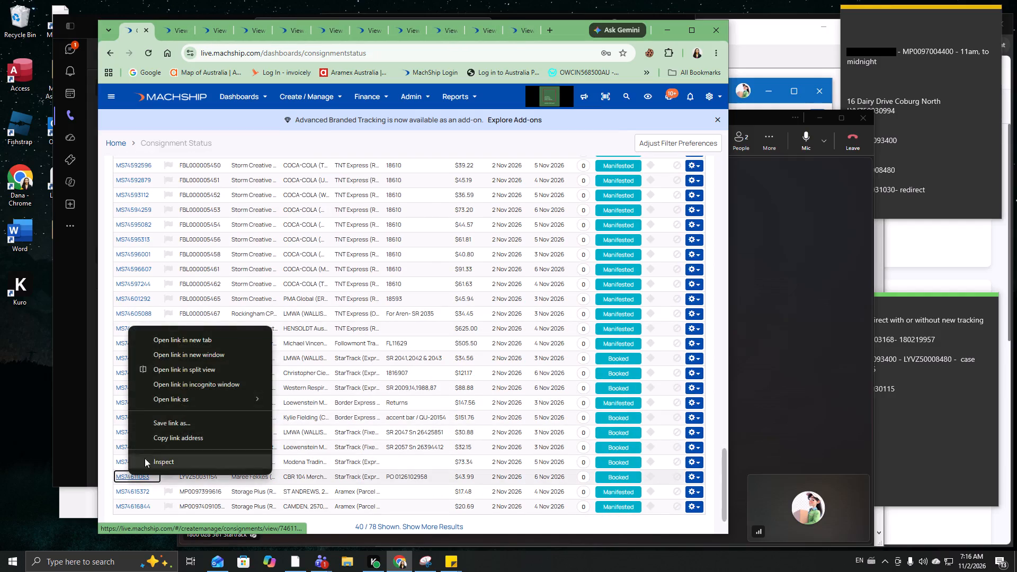
pyautogui.click(184, 343)
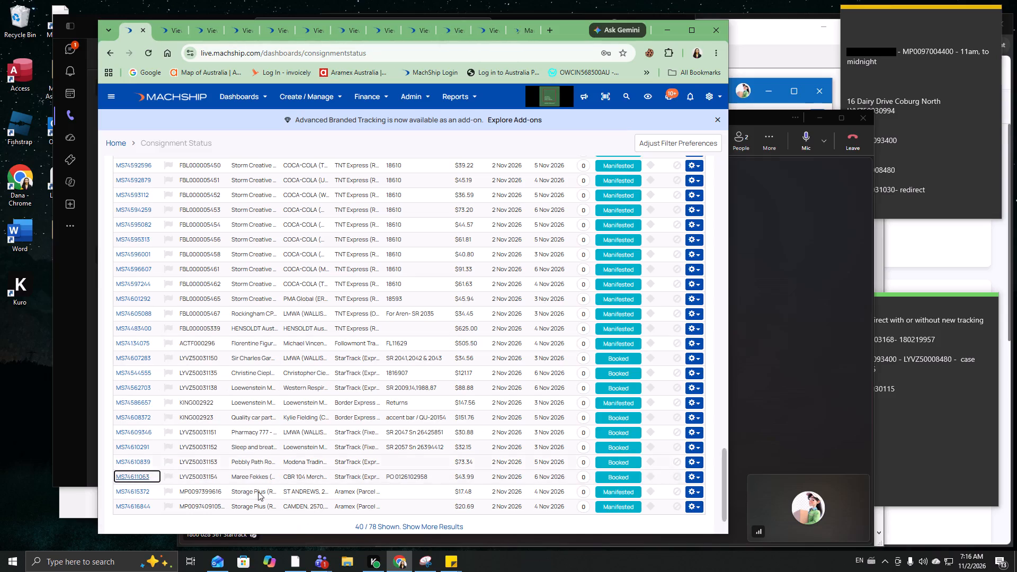
pyautogui.click(374, 525)
pyautogui.moveTo(270, 430); pyautogui.dragTo(242, 430)
pyautogui.moveTo(263, 449); pyautogui.dragTo(225, 448)
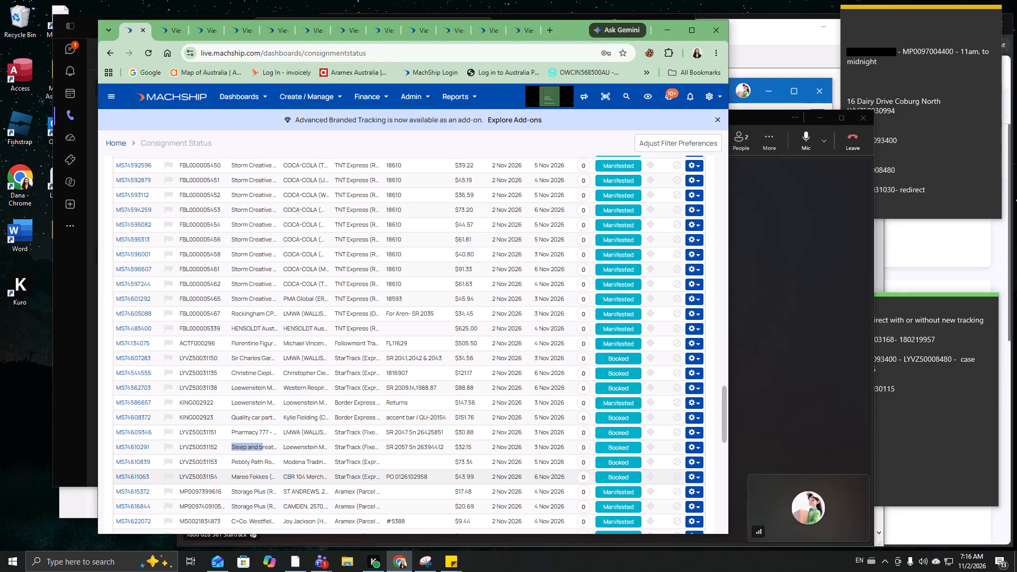
pyautogui.rightClick(137, 479)
pyautogui.doubleClick(209, 341)
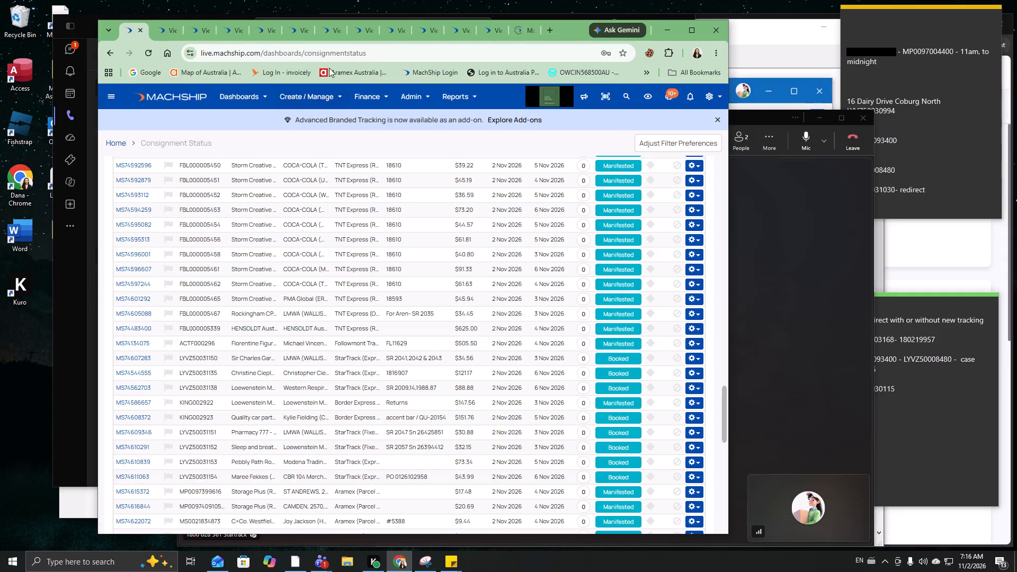
pyautogui.click(388, 31)
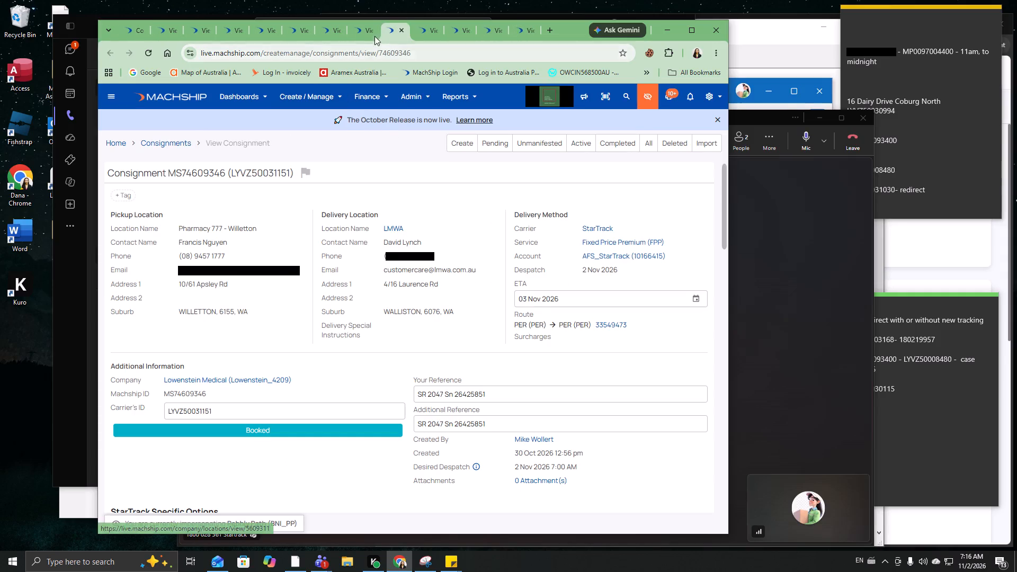
pyautogui.click(364, 32)
pyautogui.click(328, 31)
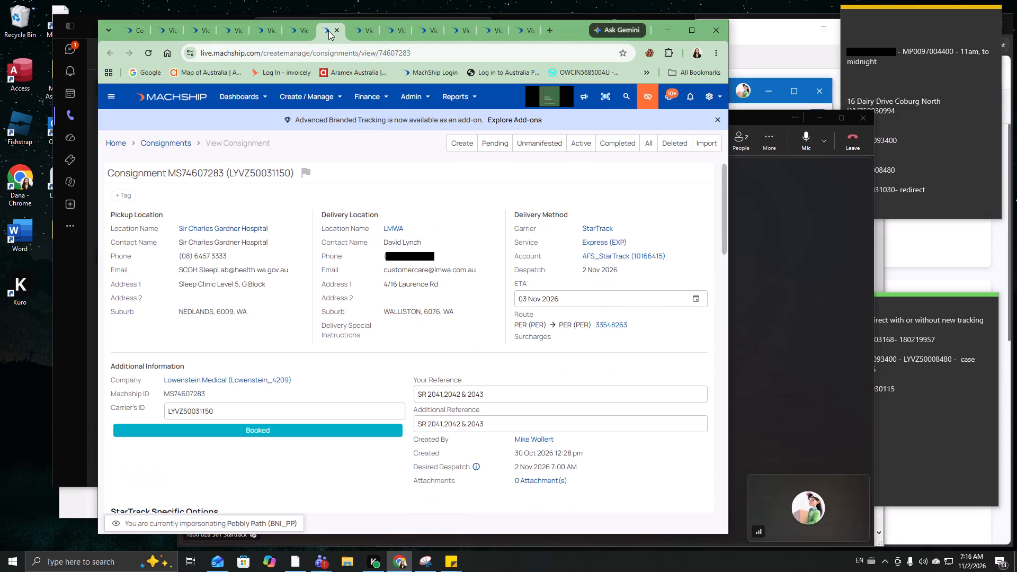
pyautogui.click(298, 35)
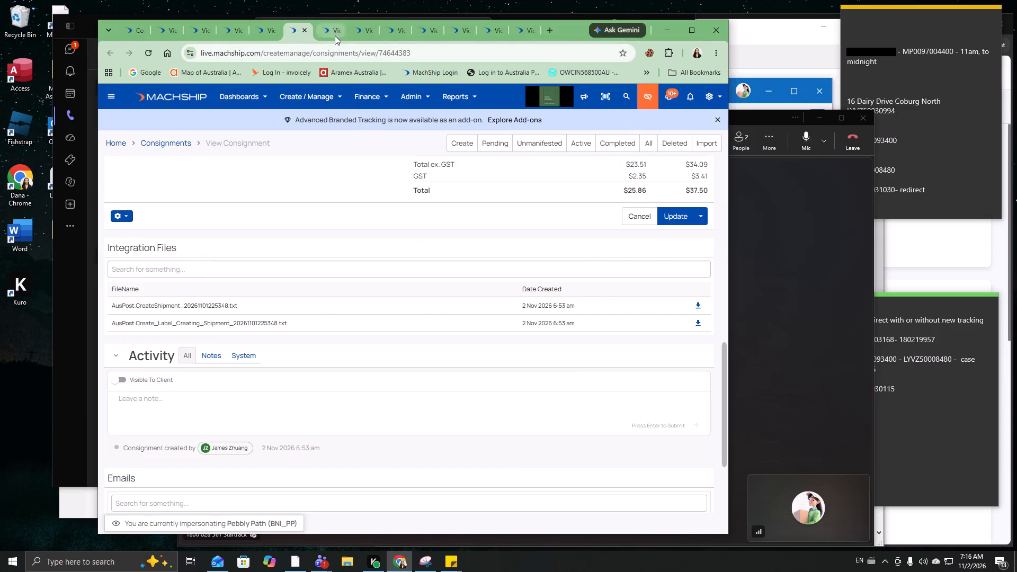
pyautogui.click(335, 35)
pyautogui.scroll(-20, 318, 224)
pyautogui.scroll(-3, 318, 224)
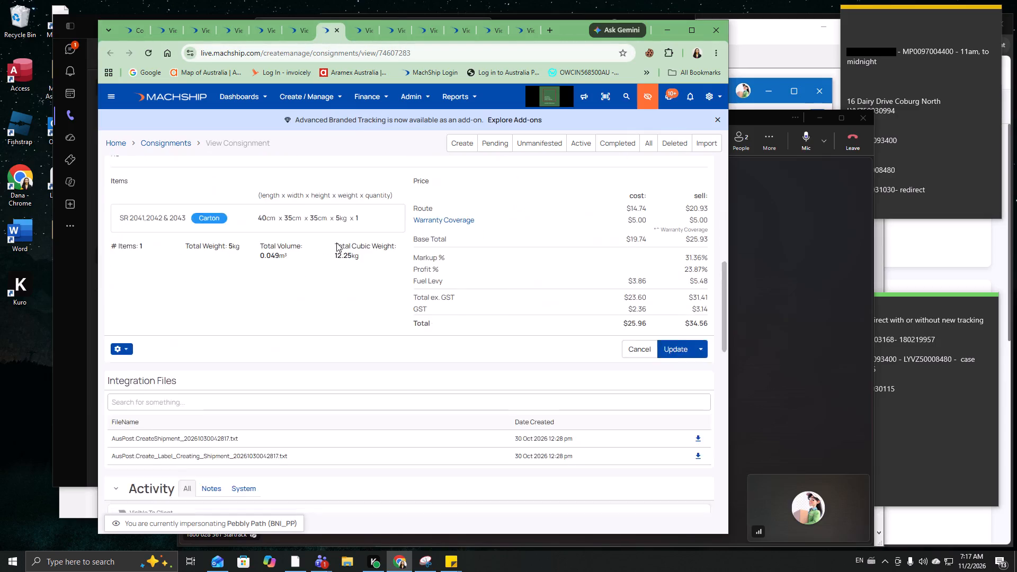
pyautogui.scroll(-8, 336, 243)
pyautogui.scroll(-14, 337, 247)
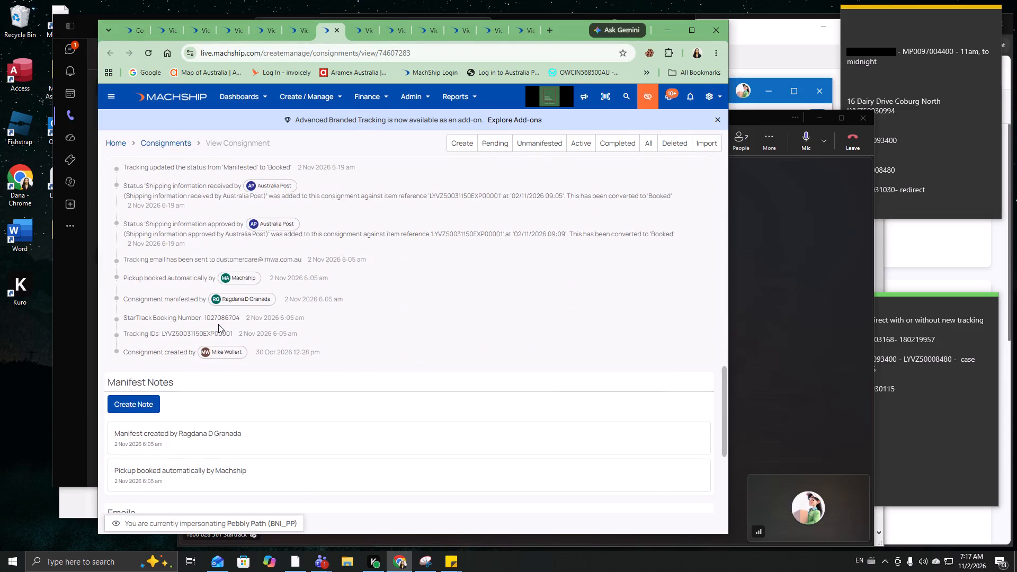
pyautogui.moveTo(216, 319); pyautogui.dragTo(222, 319)
pyautogui.click(222, 319)
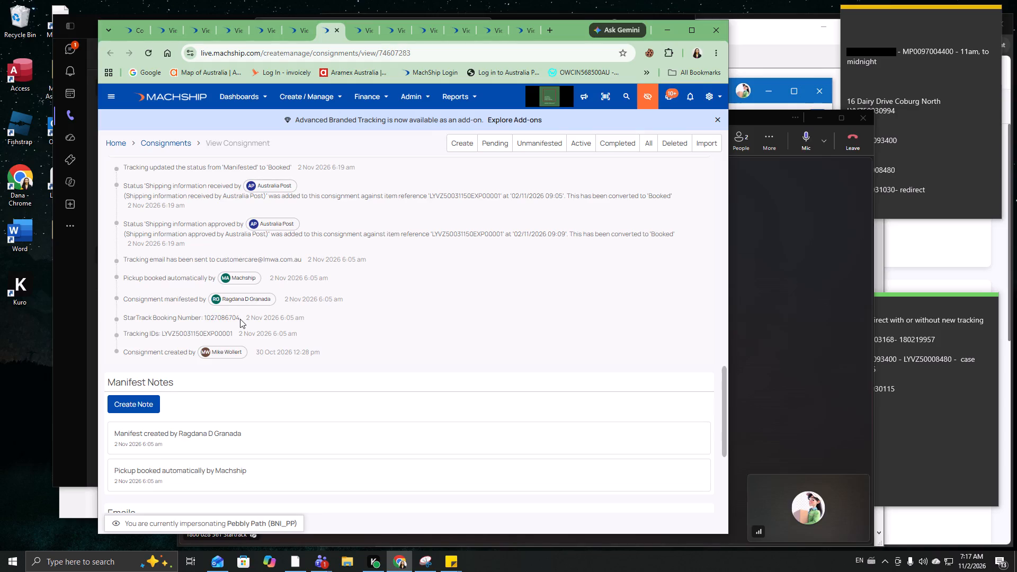
pyautogui.moveTo(240, 319); pyautogui.dragTo(151, 316)
pyautogui.click(151, 316)
pyautogui.scroll(11, 301, 315)
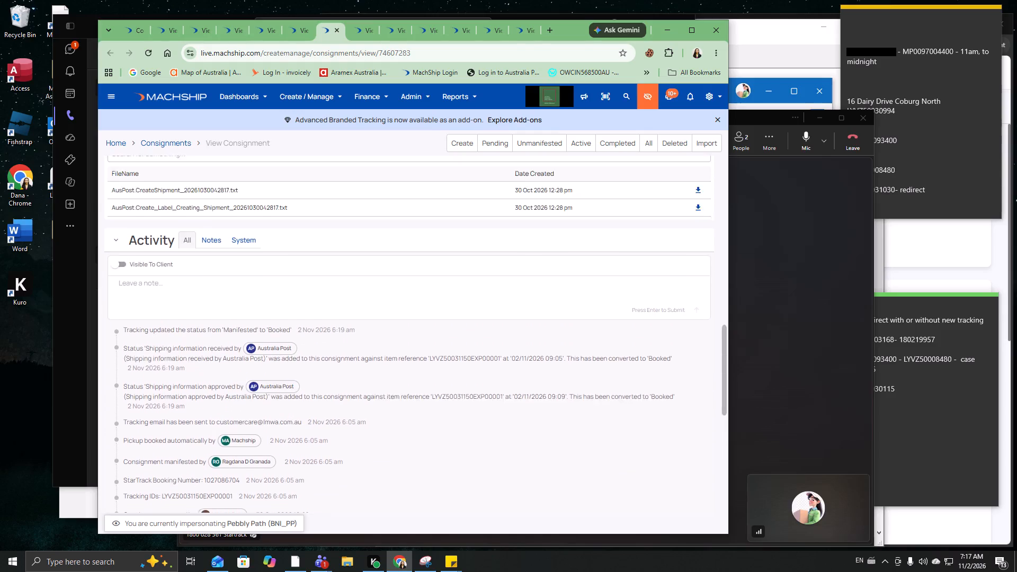
pyautogui.scroll(5, 301, 315)
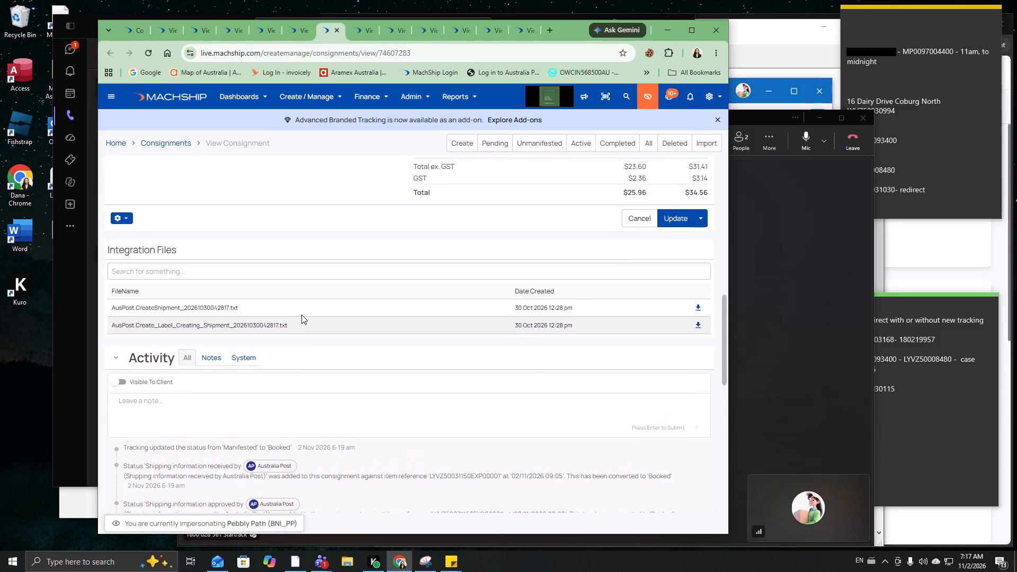
pyautogui.scroll(1, 301, 315)
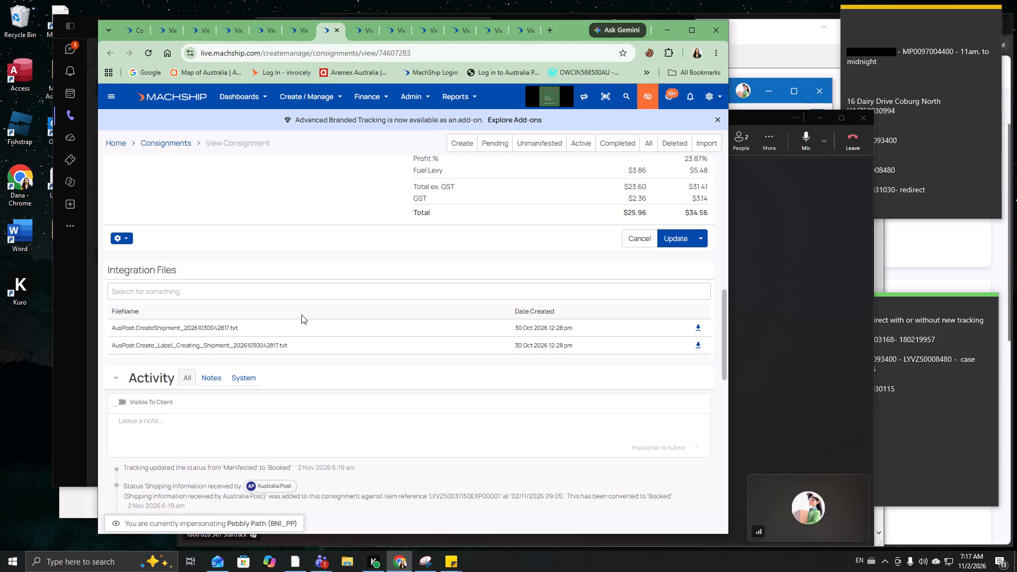
pyautogui.scroll(20, 301, 198)
pyautogui.scroll(7, 301, 198)
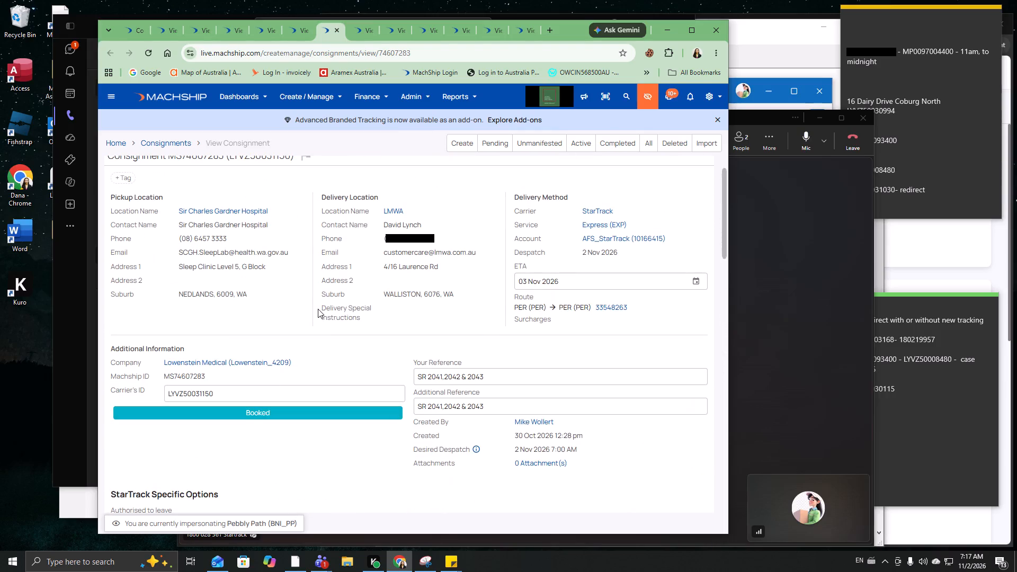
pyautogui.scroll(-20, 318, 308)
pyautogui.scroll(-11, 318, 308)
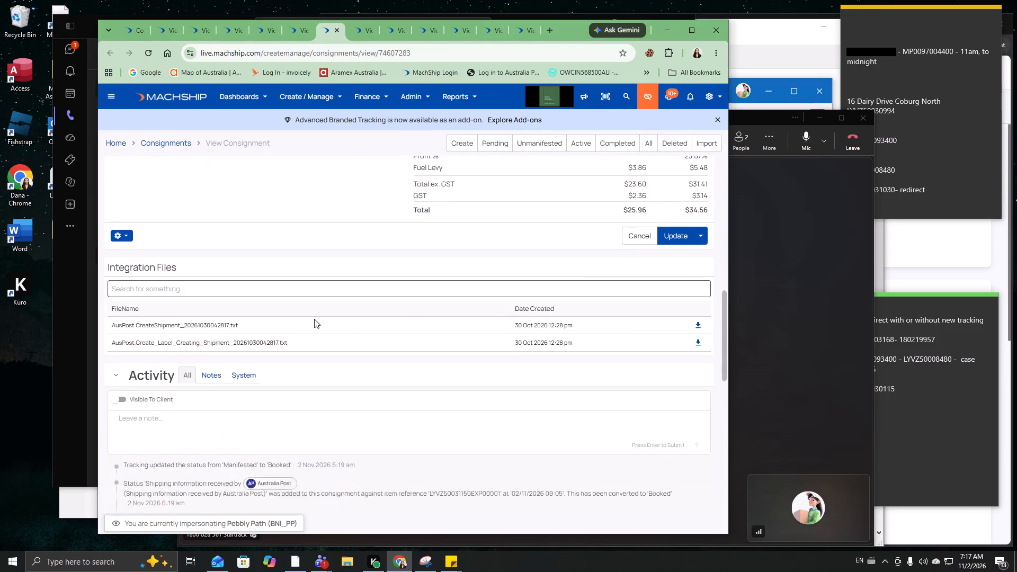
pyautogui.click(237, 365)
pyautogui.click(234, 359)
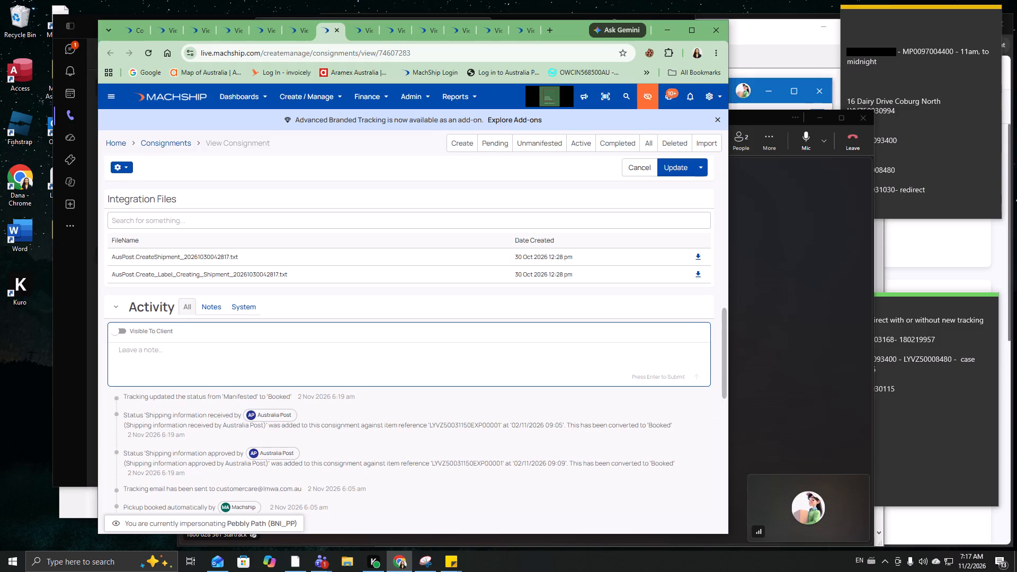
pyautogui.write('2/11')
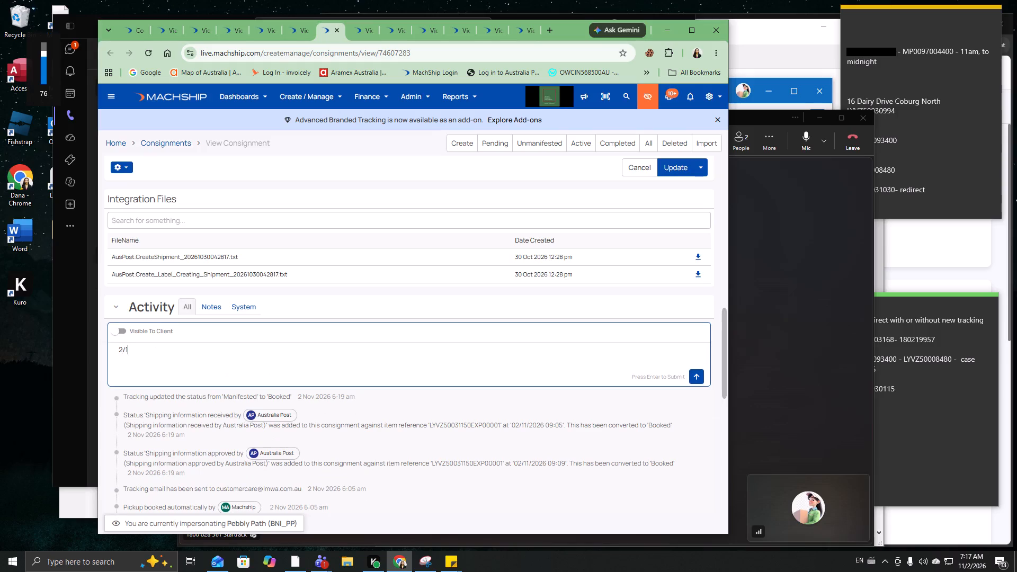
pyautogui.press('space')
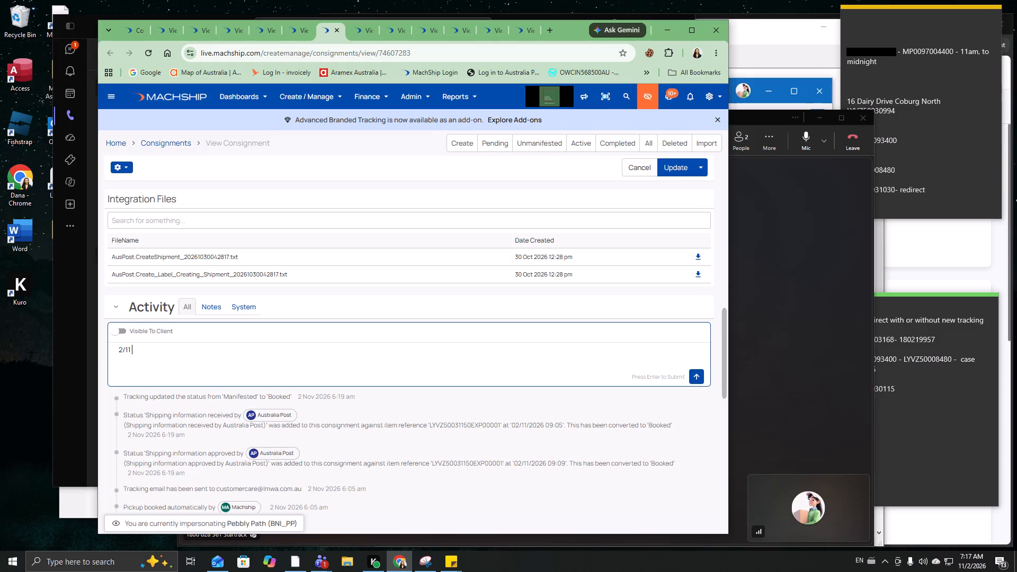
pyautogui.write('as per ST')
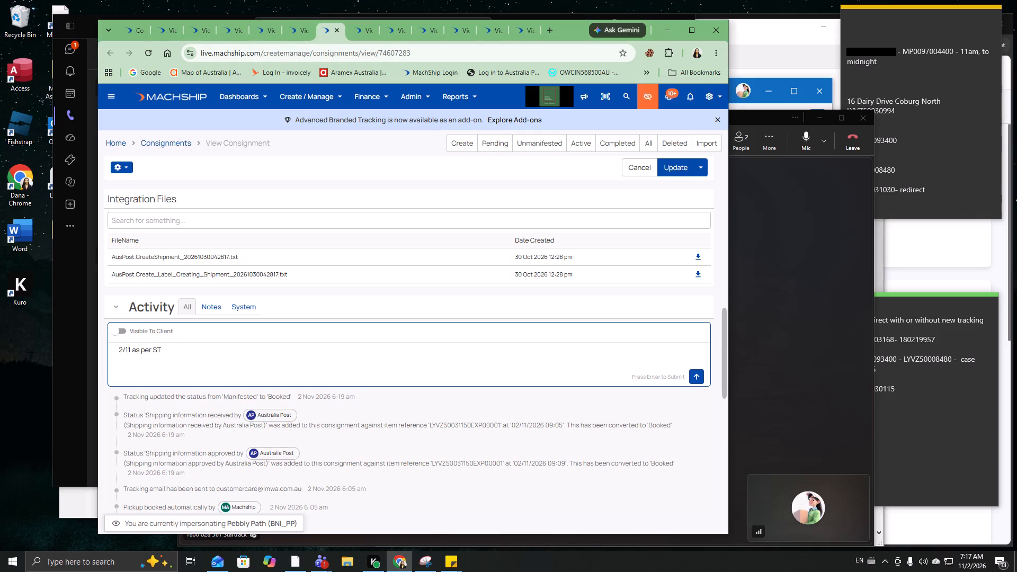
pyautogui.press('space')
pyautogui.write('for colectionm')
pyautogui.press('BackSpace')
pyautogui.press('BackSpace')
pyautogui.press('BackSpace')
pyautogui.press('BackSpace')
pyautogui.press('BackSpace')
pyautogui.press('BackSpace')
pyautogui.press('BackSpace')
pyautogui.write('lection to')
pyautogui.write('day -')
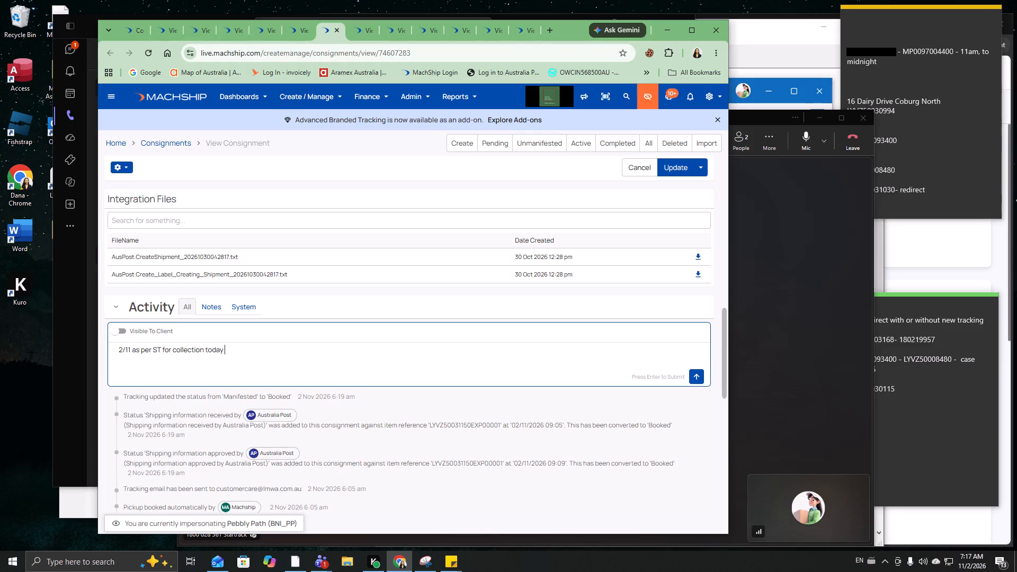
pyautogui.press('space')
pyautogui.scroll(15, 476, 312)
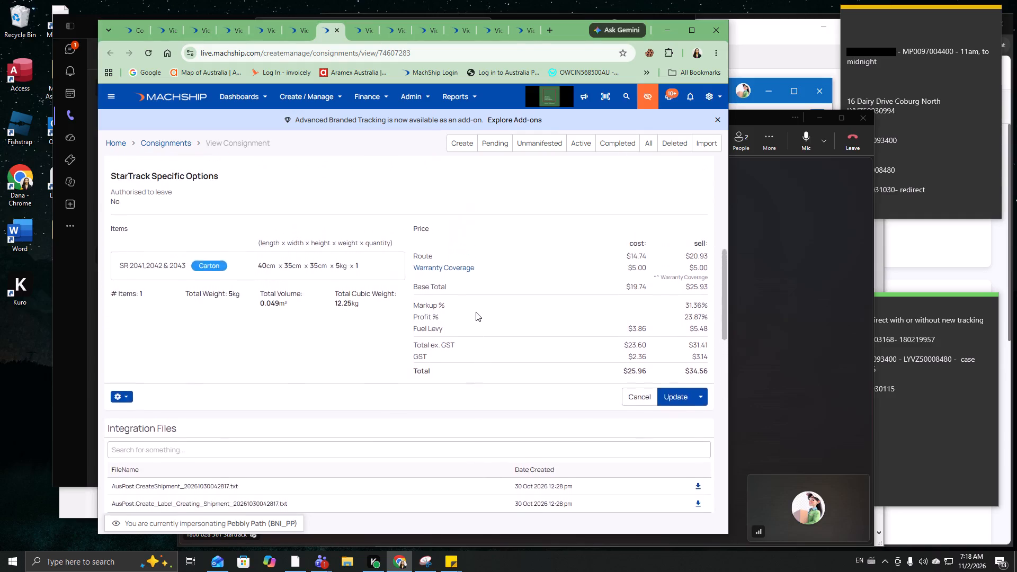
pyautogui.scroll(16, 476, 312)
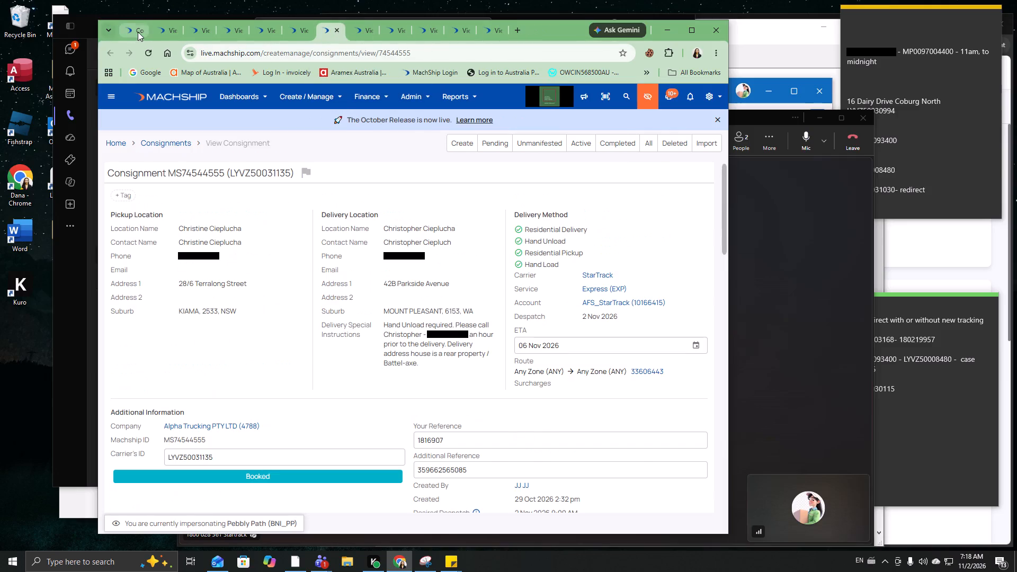
pyautogui.click(138, 32)
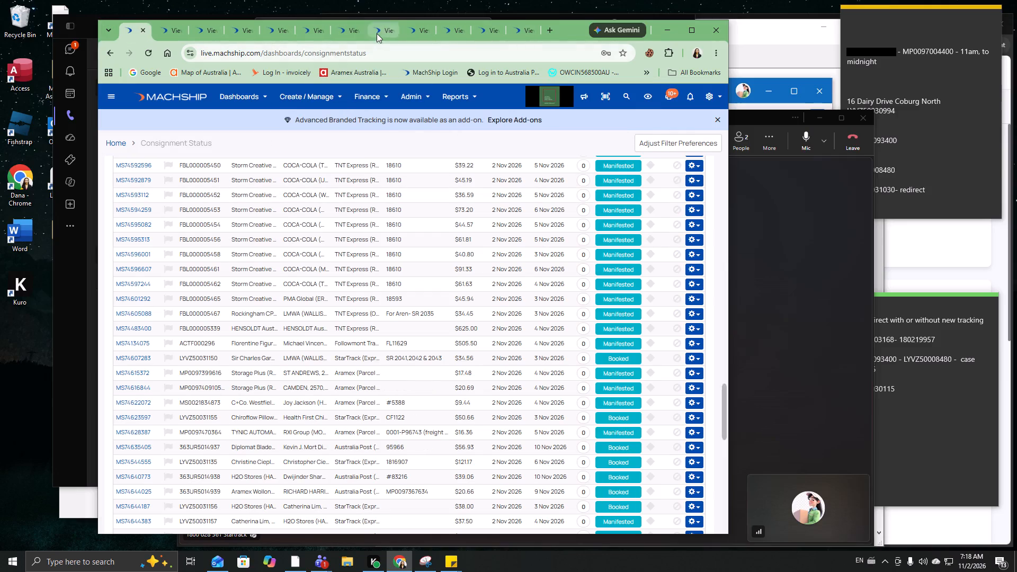
pyautogui.click(340, 33)
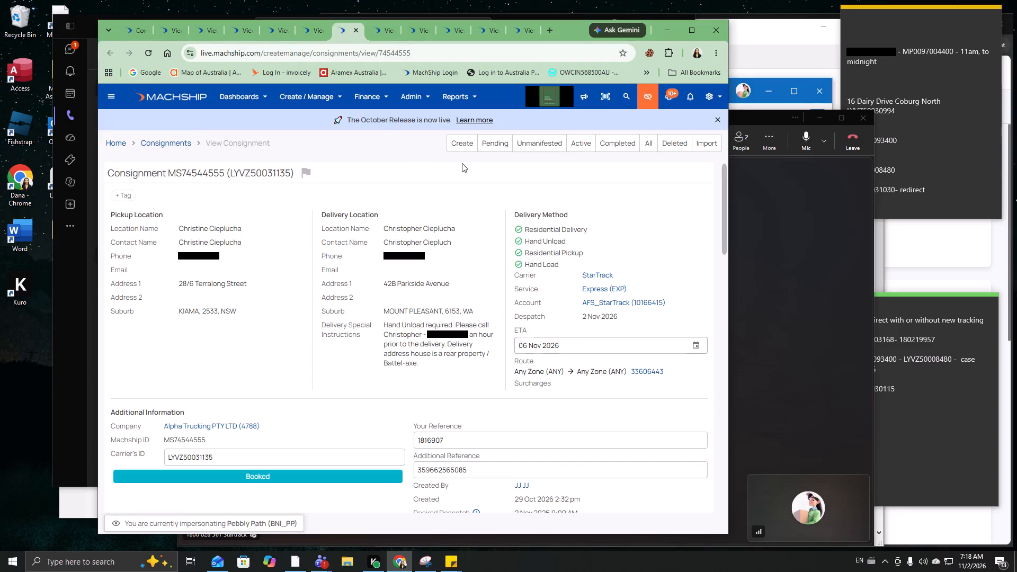
pyautogui.click(354, 31)
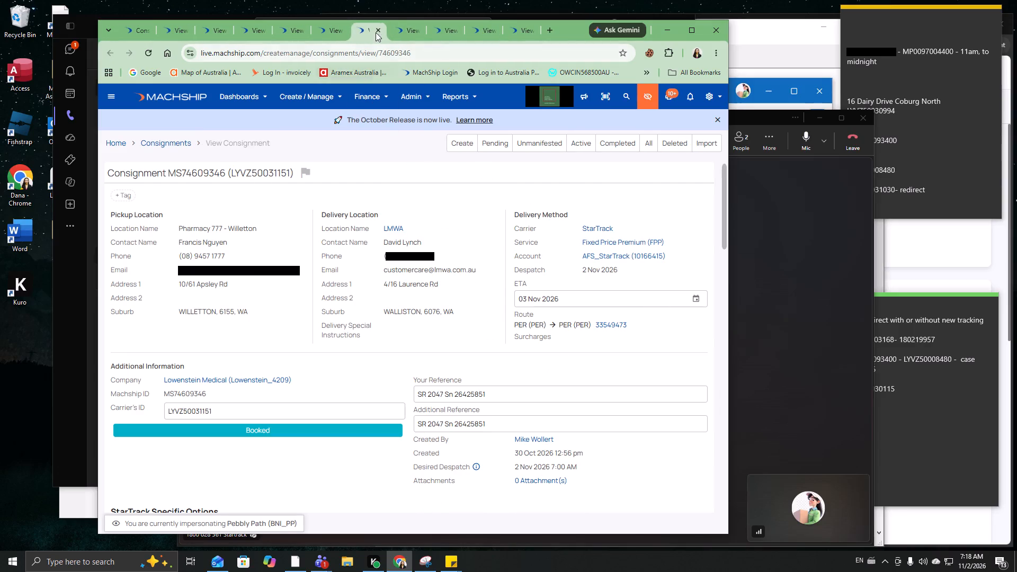
pyautogui.click(375, 31)
pyautogui.click(375, 31)
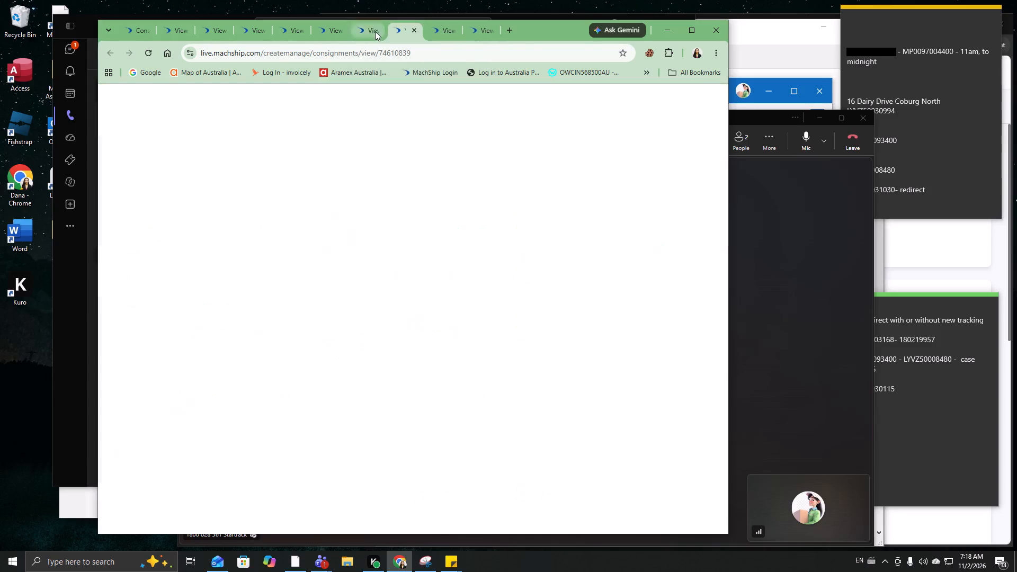
pyautogui.click(375, 31)
pyautogui.doubleClick(375, 31)
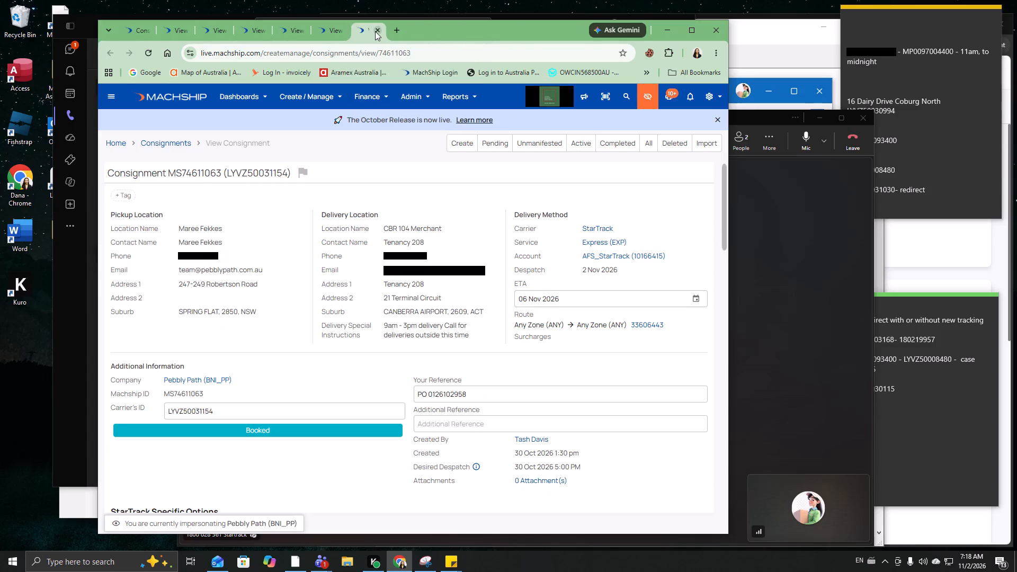
pyautogui.click(375, 31)
pyautogui.click(138, 24)
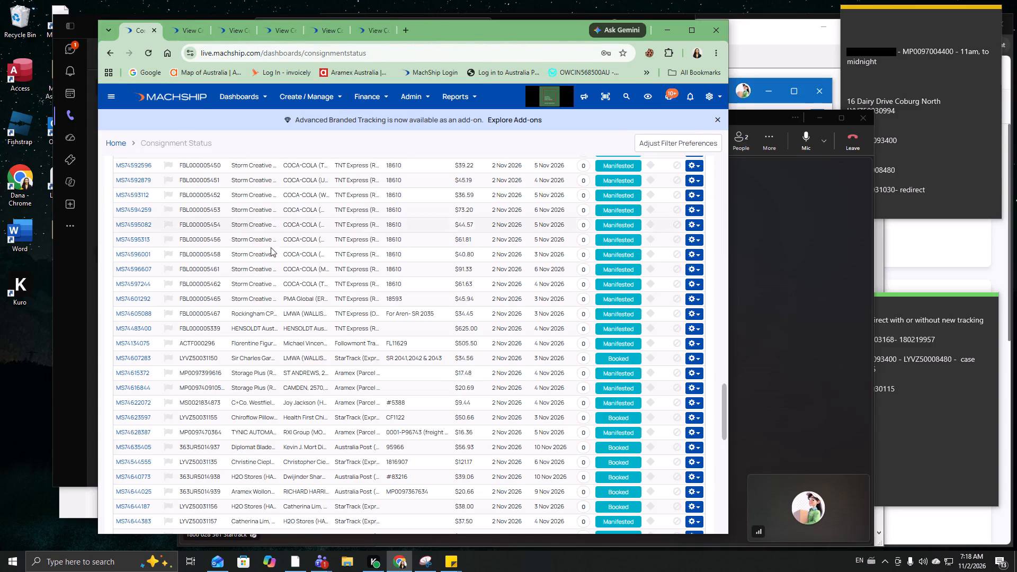
pyautogui.scroll(-6, 465, 439)
pyautogui.scroll(-20, 475, 440)
pyautogui.scroll(-2, 475, 440)
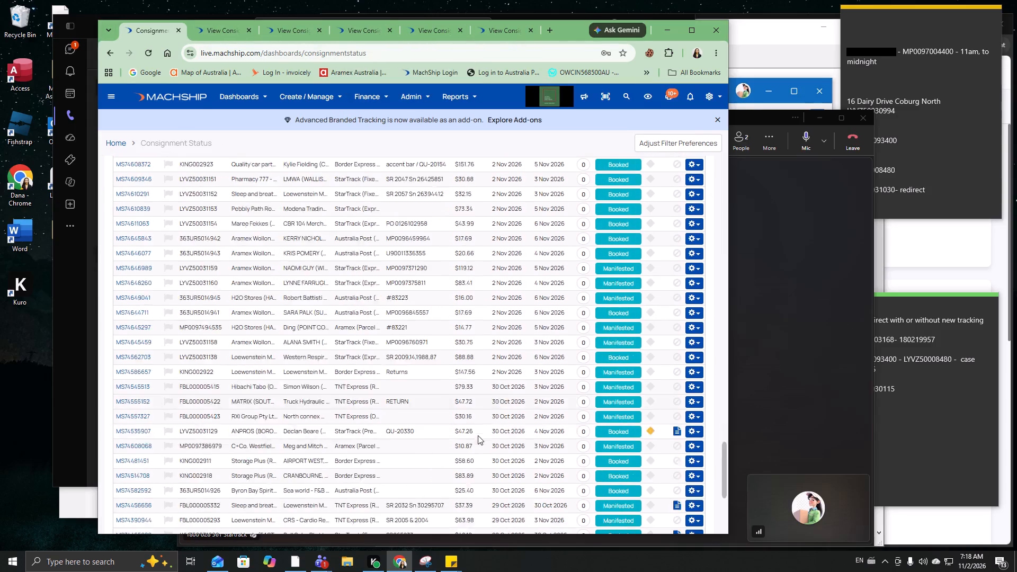
pyautogui.scroll(-15, 478, 435)
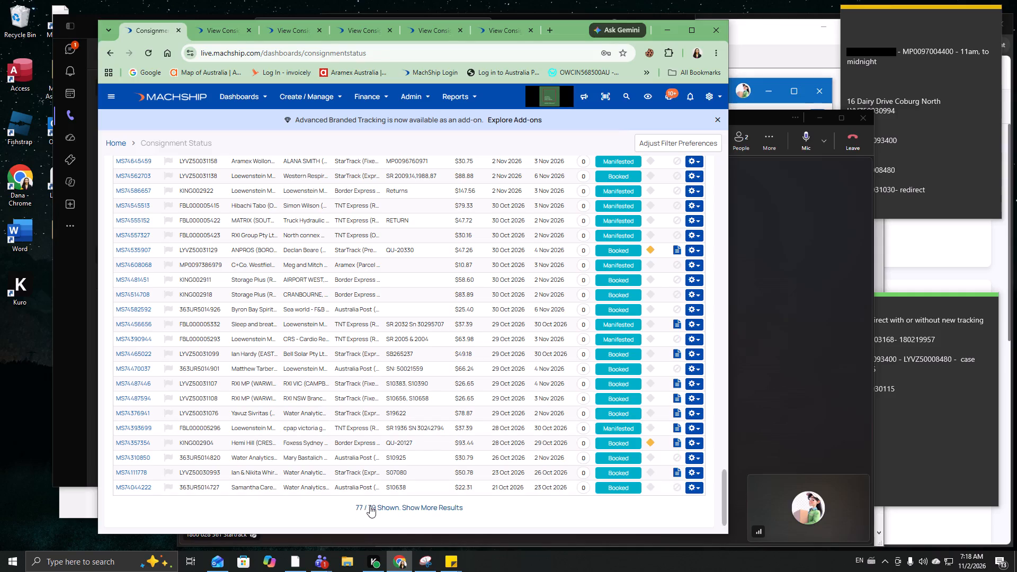
pyautogui.click(370, 506)
pyautogui.moveTo(505, 210); pyautogui.dragTo(502, 209)
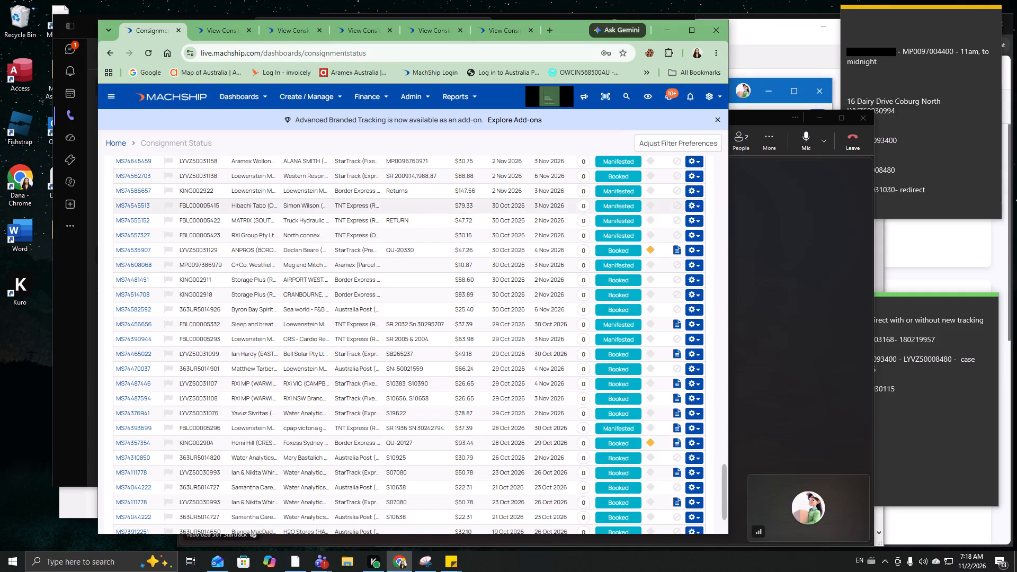
pyautogui.moveTo(502, 209); pyautogui.dragTo(189, 208)
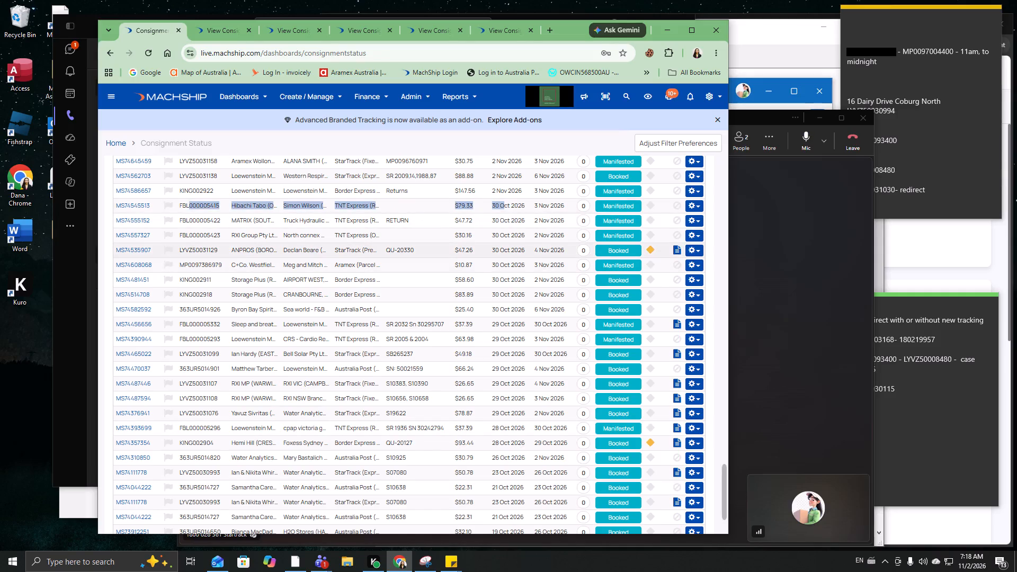
pyautogui.rightClick(145, 248)
pyautogui.click(221, 264)
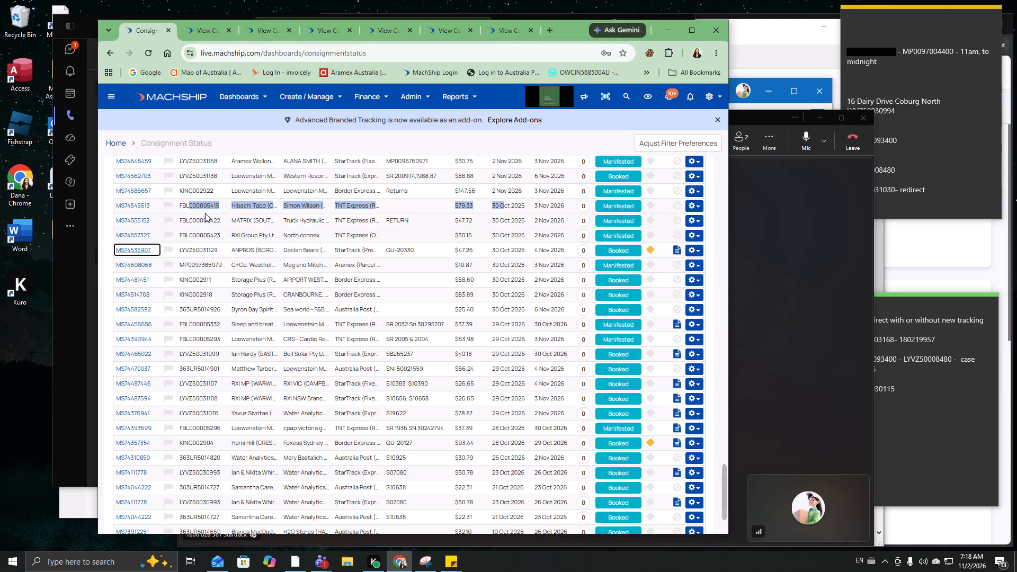
pyautogui.click(203, 248)
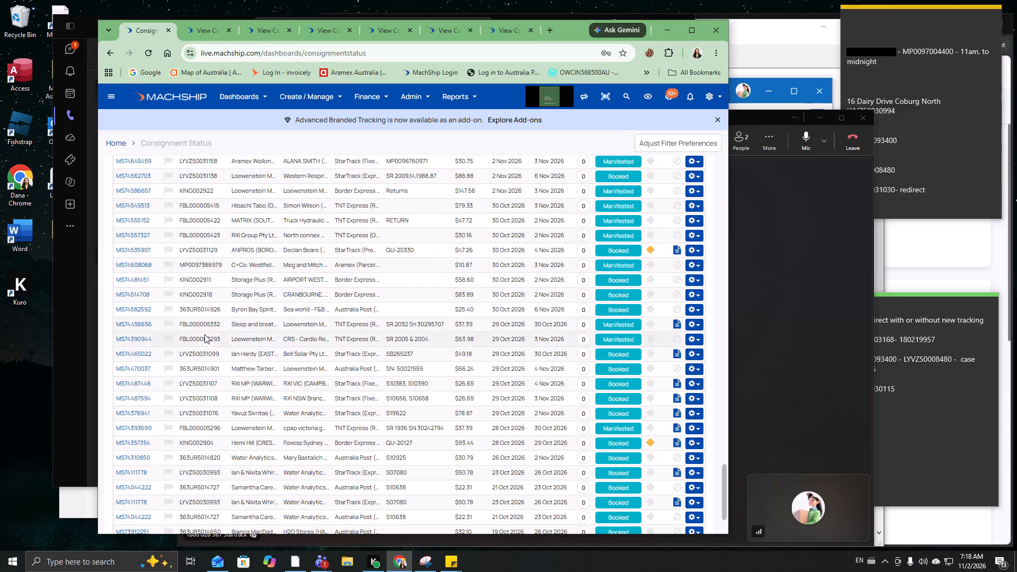
pyautogui.rightClick(141, 356)
pyautogui.click(206, 369)
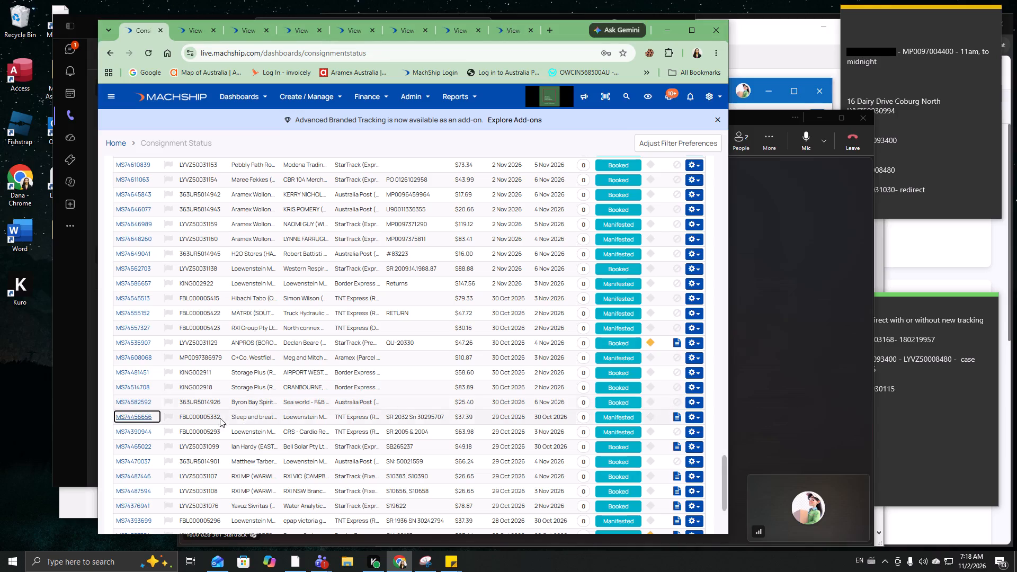
pyautogui.scroll(-2, 215, 428)
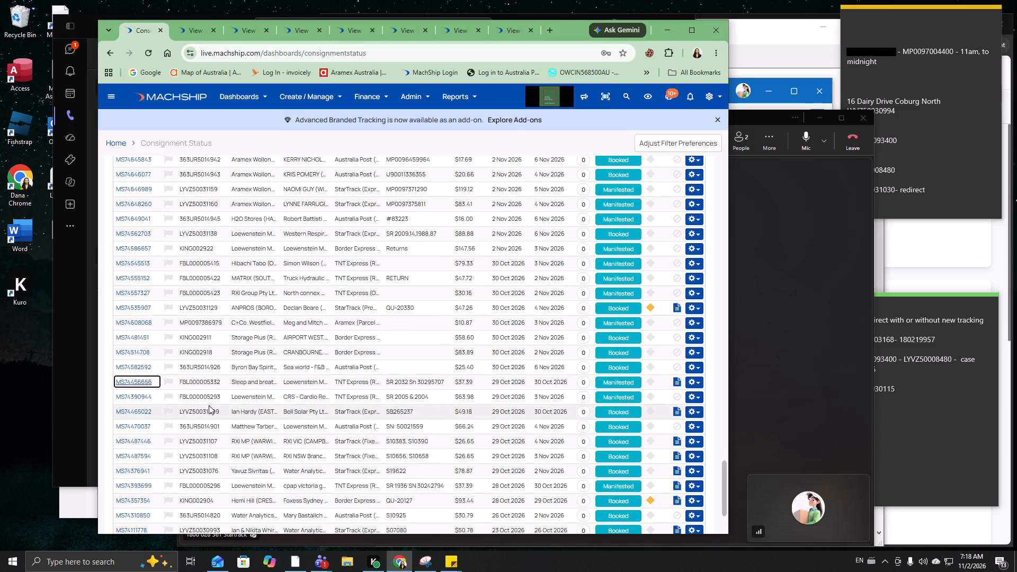
pyautogui.click(200, 416)
pyautogui.rightClick(132, 442)
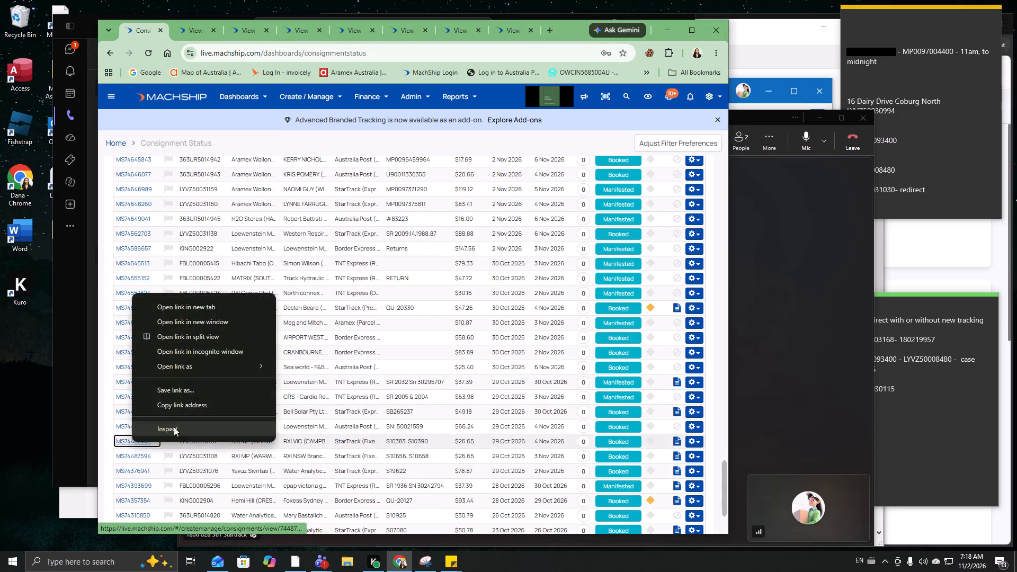
pyautogui.click(222, 310)
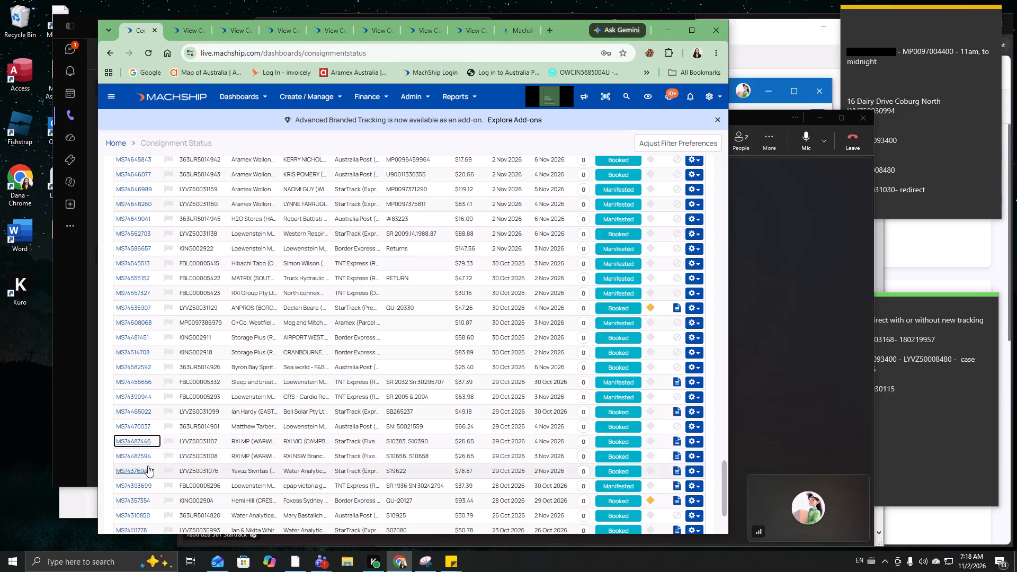
pyautogui.rightClick(144, 462)
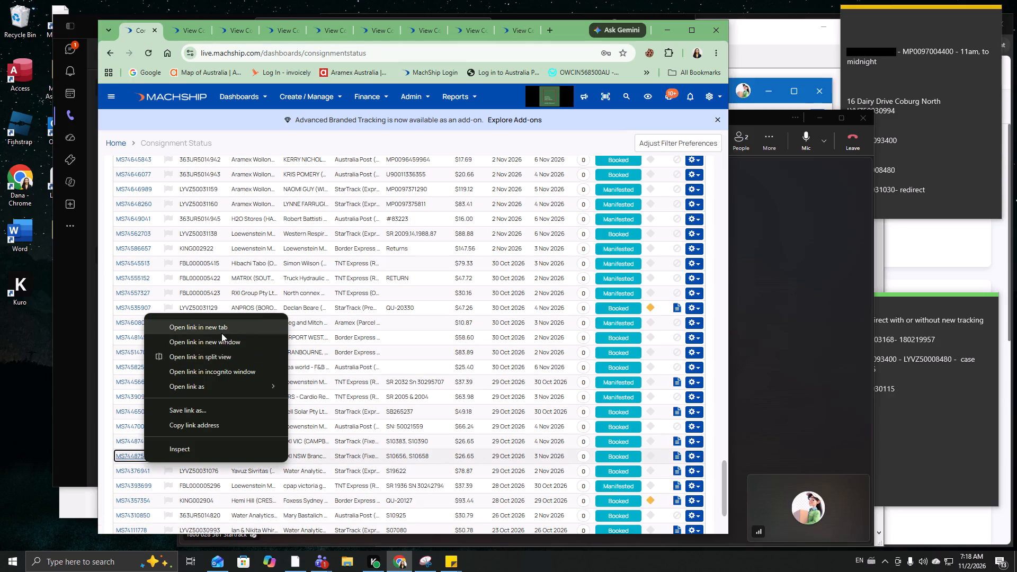
pyautogui.click(221, 333)
pyautogui.rightClick(144, 469)
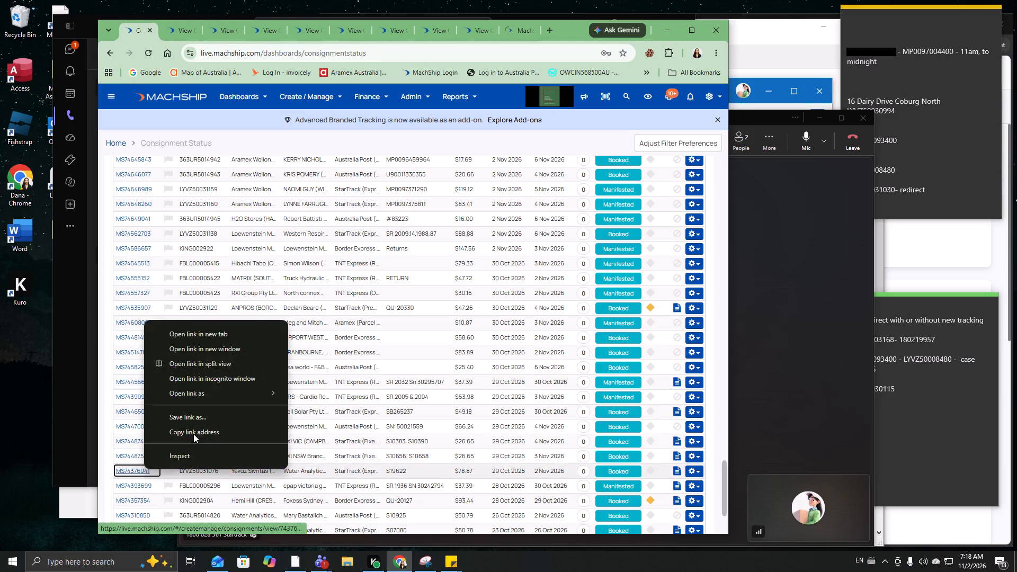
pyautogui.click(221, 338)
pyautogui.scroll(-5, 238, 469)
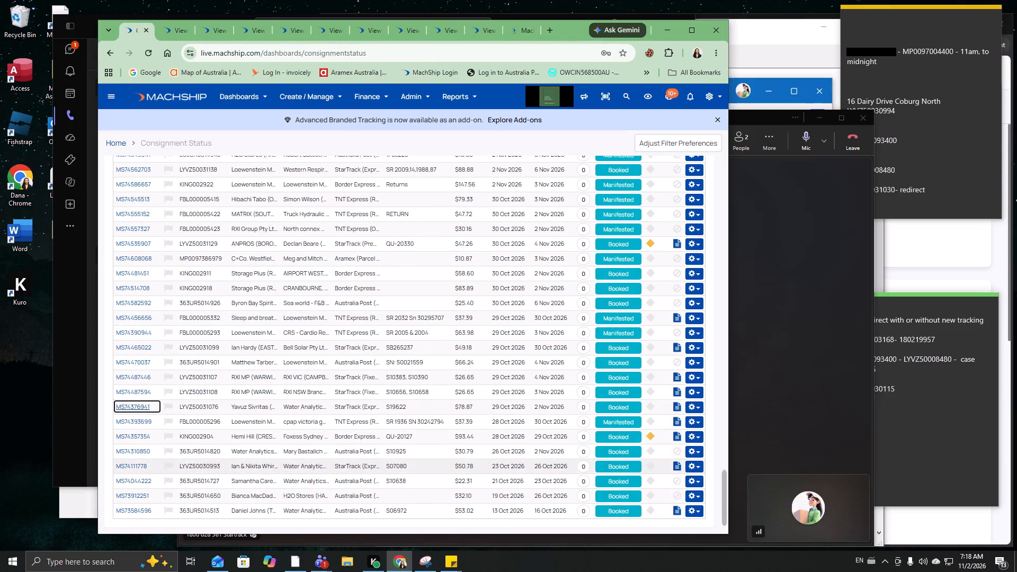
pyautogui.rightClick(137, 465)
pyautogui.click(214, 327)
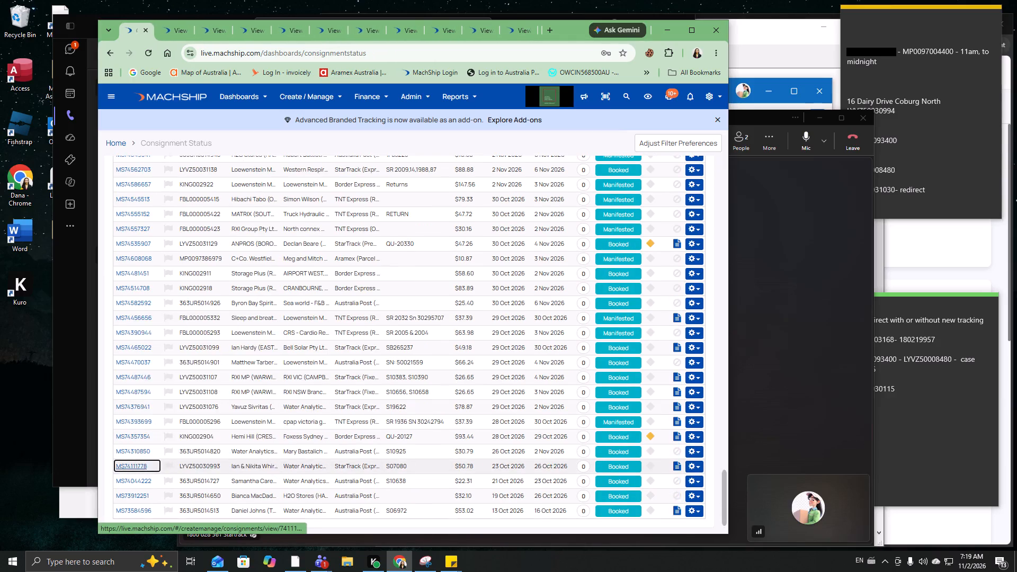
pyautogui.scroll(-6, 215, 494)
pyautogui.click(383, 30)
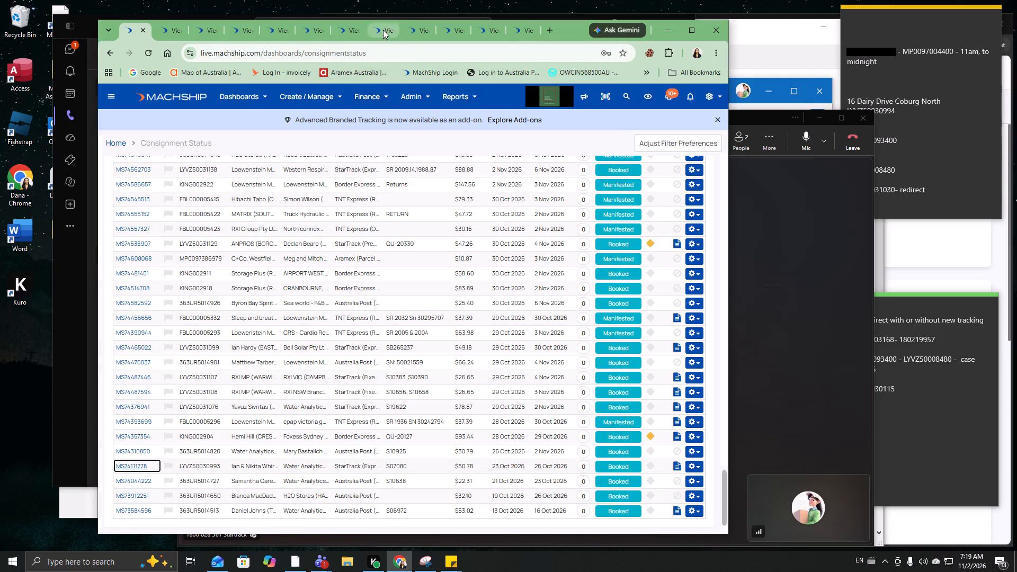
pyautogui.click(343, 37)
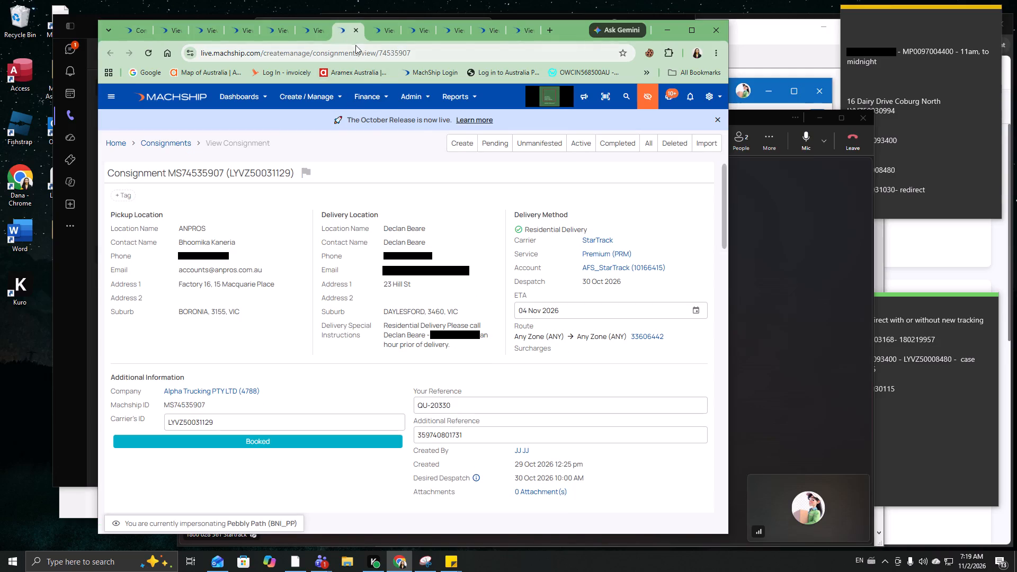
pyautogui.scroll(-20, 420, 212)
pyautogui.scroll(-2, 420, 212)
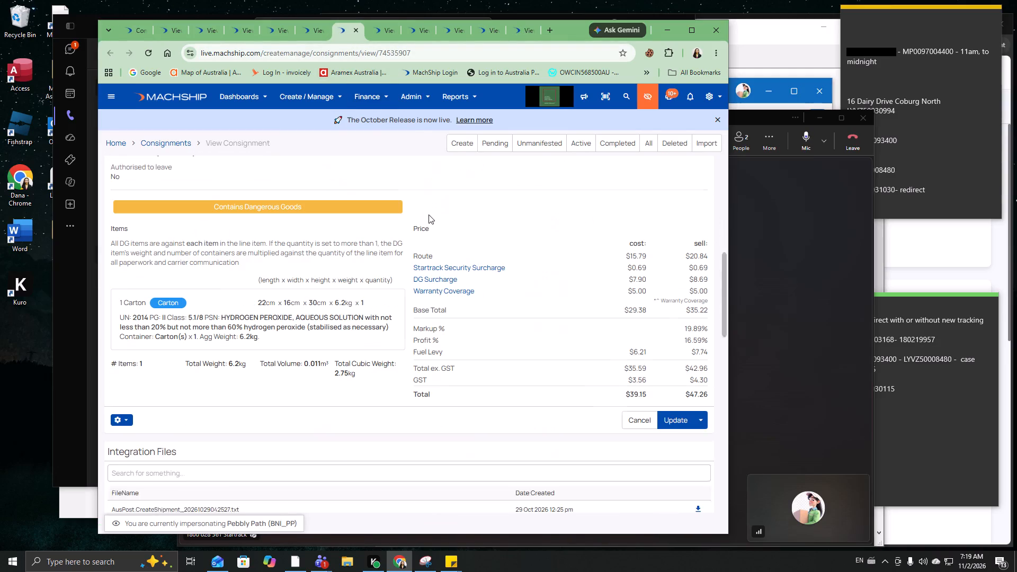
pyautogui.scroll(-17, 429, 215)
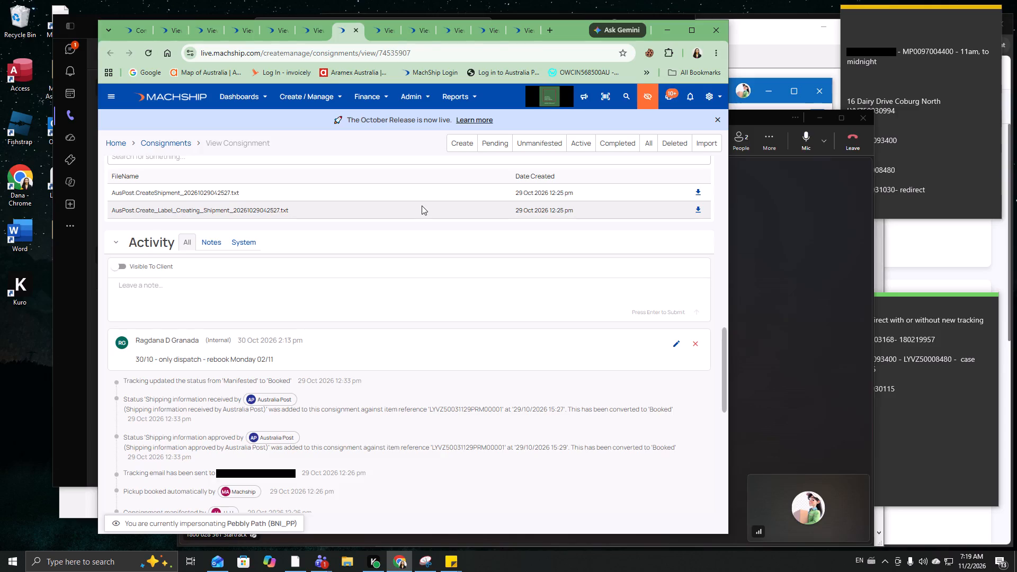
pyautogui.scroll(-12, 422, 204)
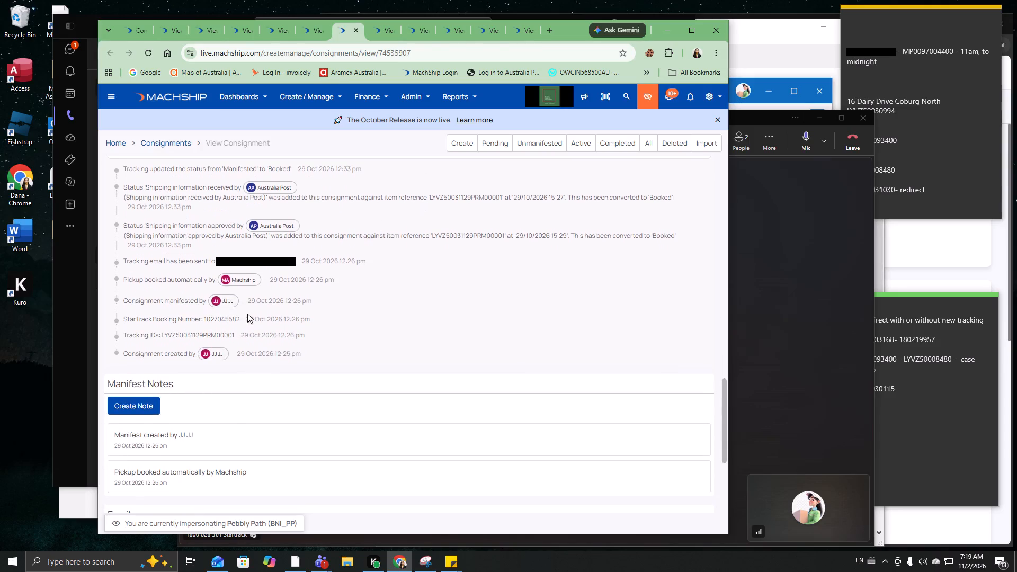
pyautogui.moveTo(215, 320); pyautogui.dragTo(224, 320)
pyautogui.scroll(14, 424, 304)
pyautogui.scroll(20, 421, 296)
pyautogui.scroll(1, 421, 296)
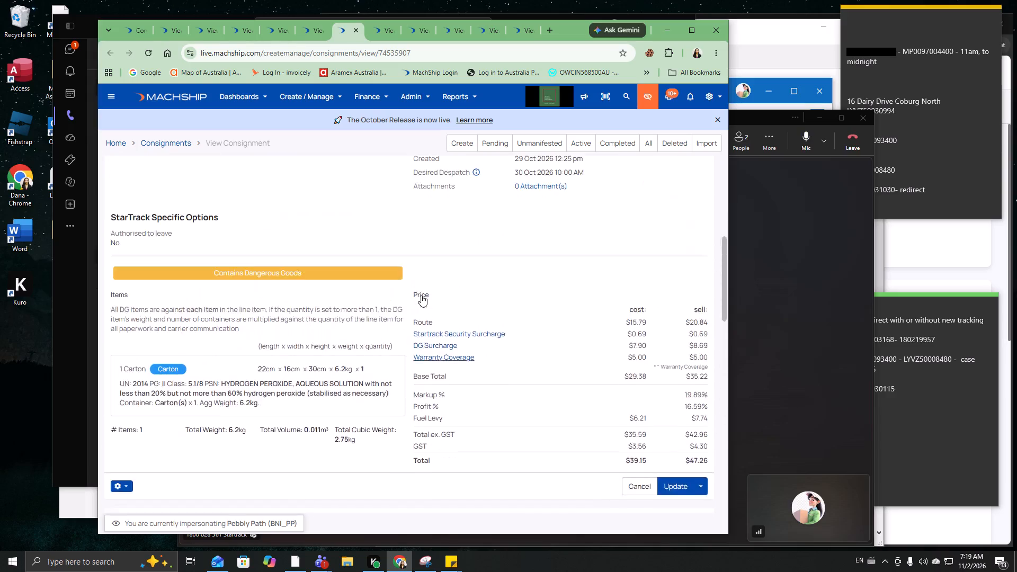
pyautogui.scroll(20, 421, 295)
pyautogui.scroll(3, 421, 295)
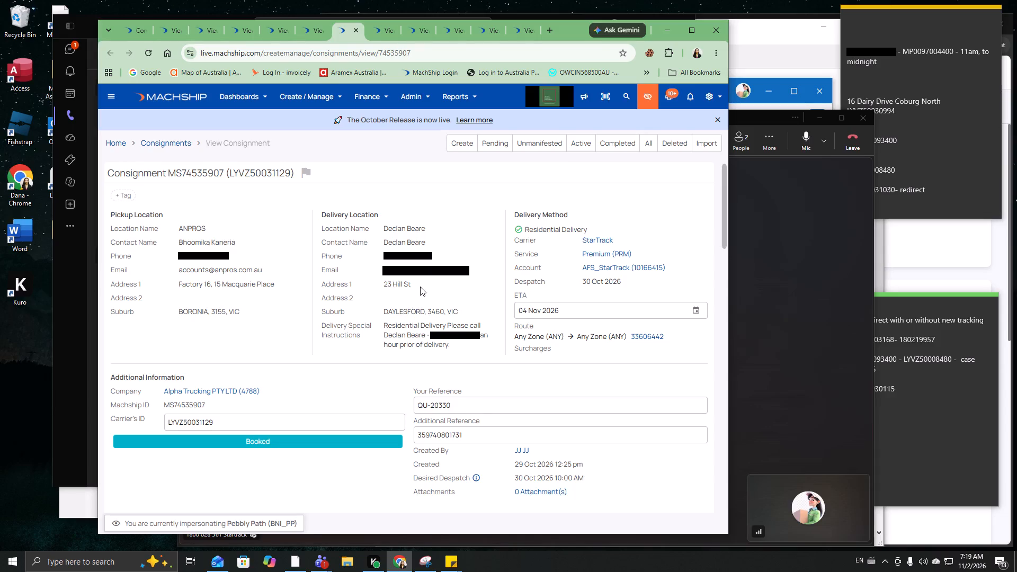
pyautogui.scroll(-15, 439, 271)
pyautogui.scroll(-15, 274, 344)
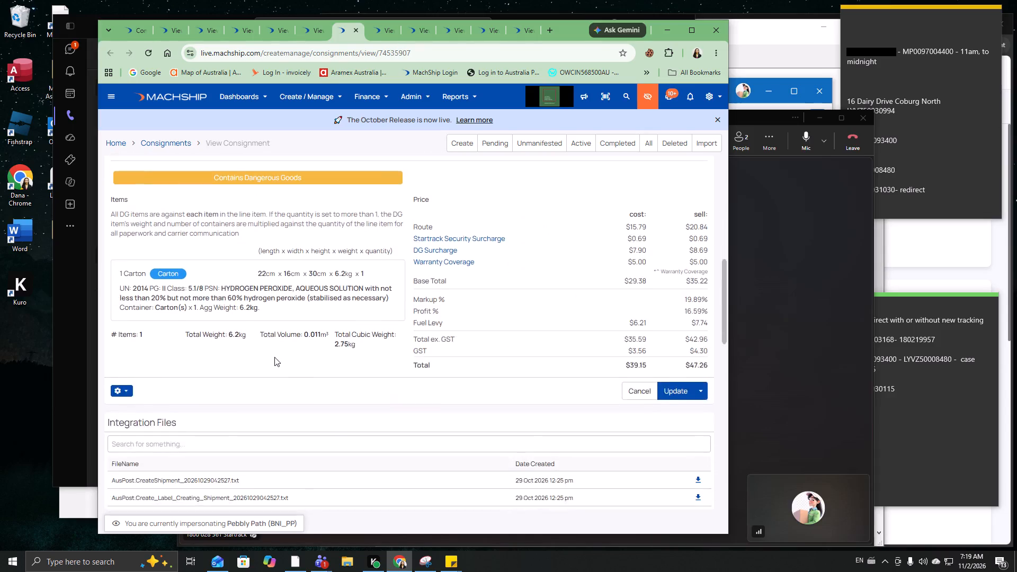
pyautogui.scroll(-8, 276, 357)
pyautogui.click(218, 312)
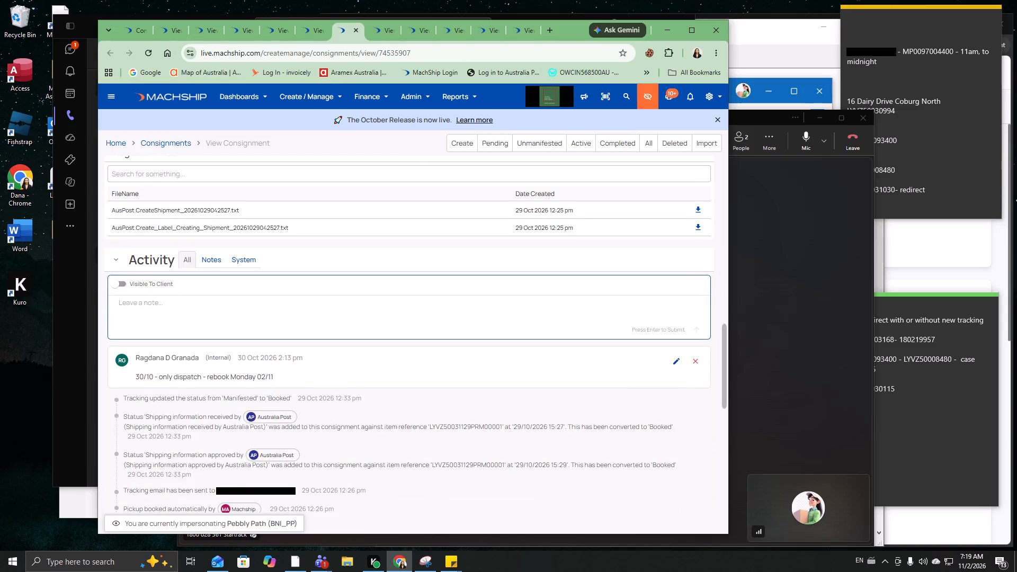
pyautogui.write('2/11')
pyautogui.press('space')
pyautogui.write('-')
pyautogui.press('space')
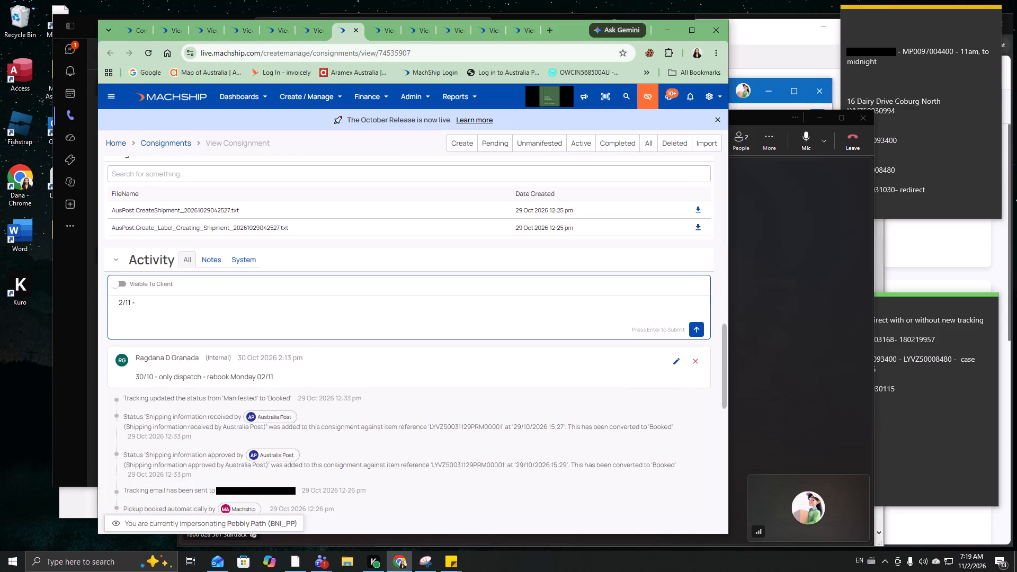
pyautogui.write('for collectiomn')
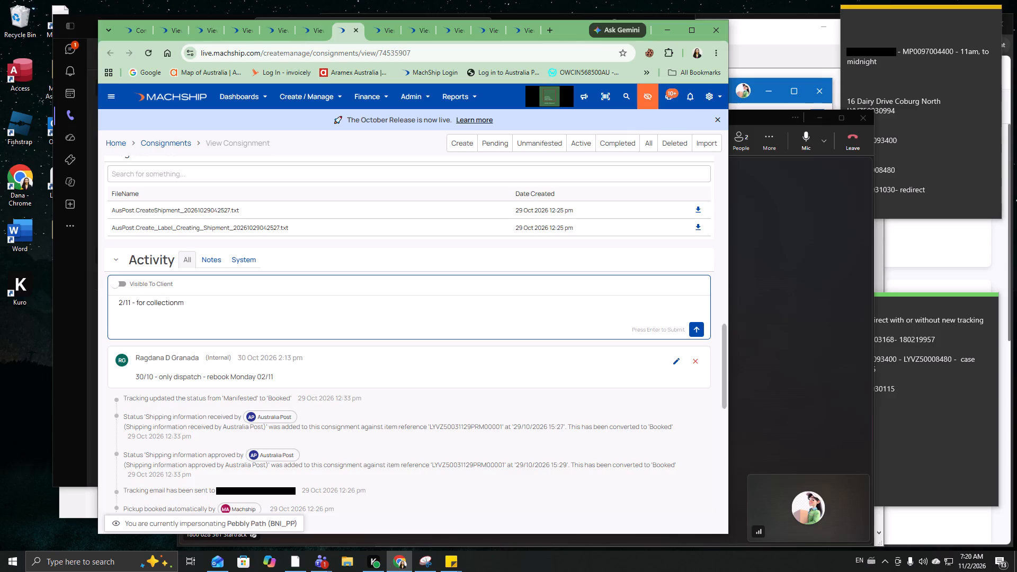
pyautogui.press('BackSpace')
pyautogui.scroll(19, 220, 315)
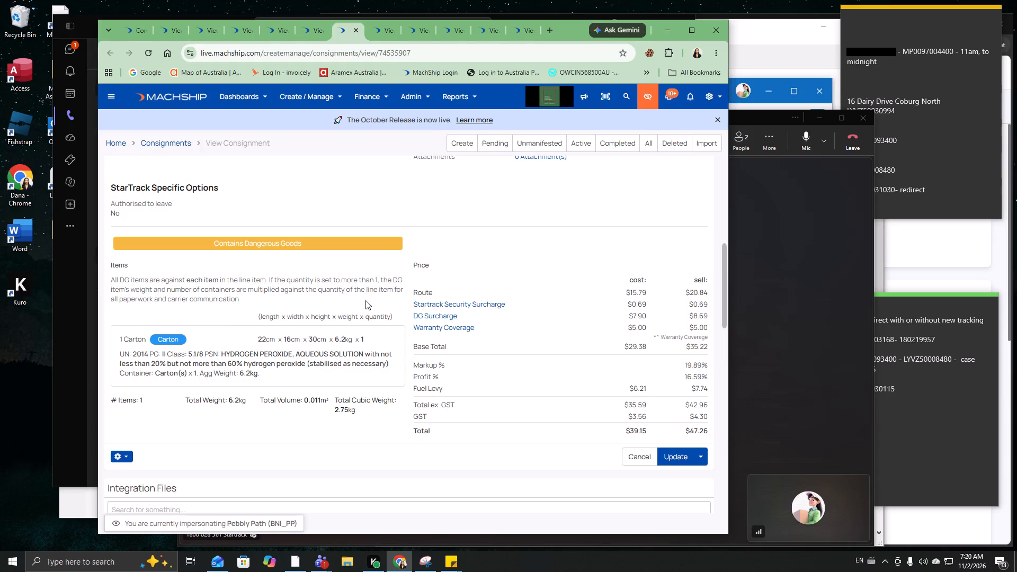
pyautogui.scroll(9, 367, 300)
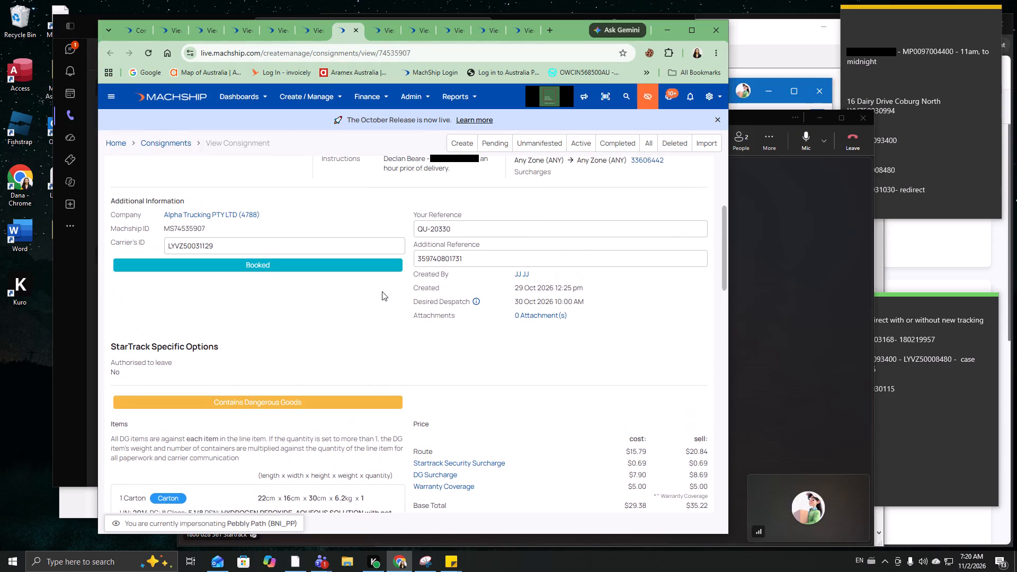
pyautogui.scroll(-8, 382, 291)
pyautogui.scroll(-14, 369, 346)
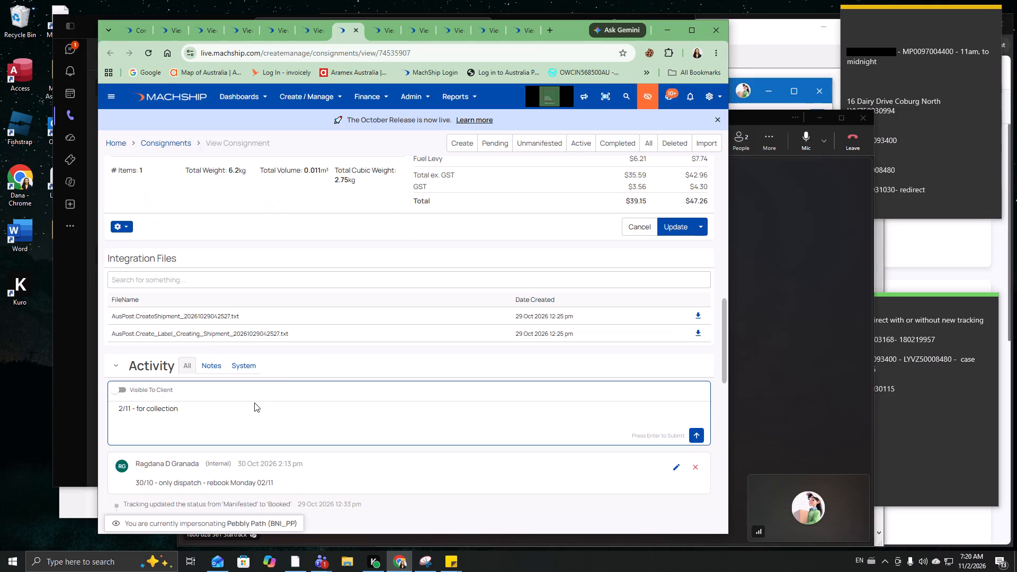
pyautogui.press('space')
pyautogui.write('-')
pyautogui.press('space')
pyautogui.write('30/10 incorrect vehicle')
pyautogui.press('Return')
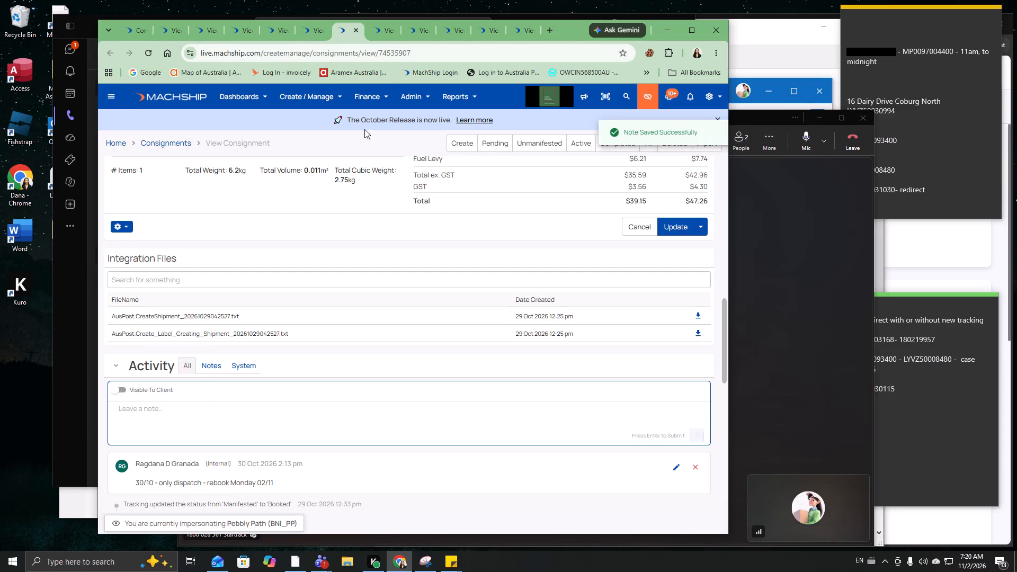
pyautogui.click(377, 34)
pyautogui.scroll(-20, 377, 34)
pyautogui.scroll(-3, 377, 34)
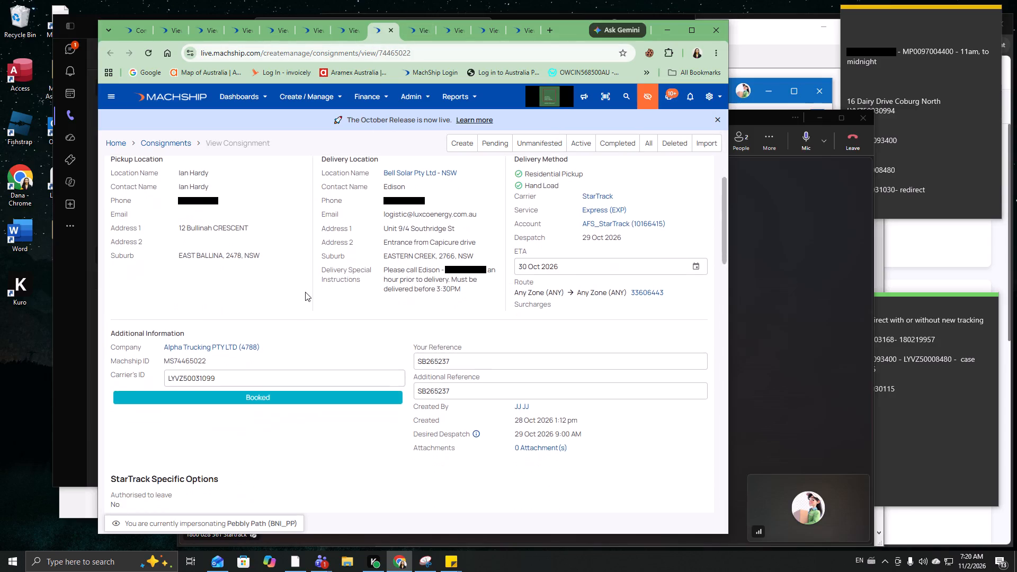
pyautogui.scroll(-19, 305, 292)
pyautogui.scroll(-17, 305, 296)
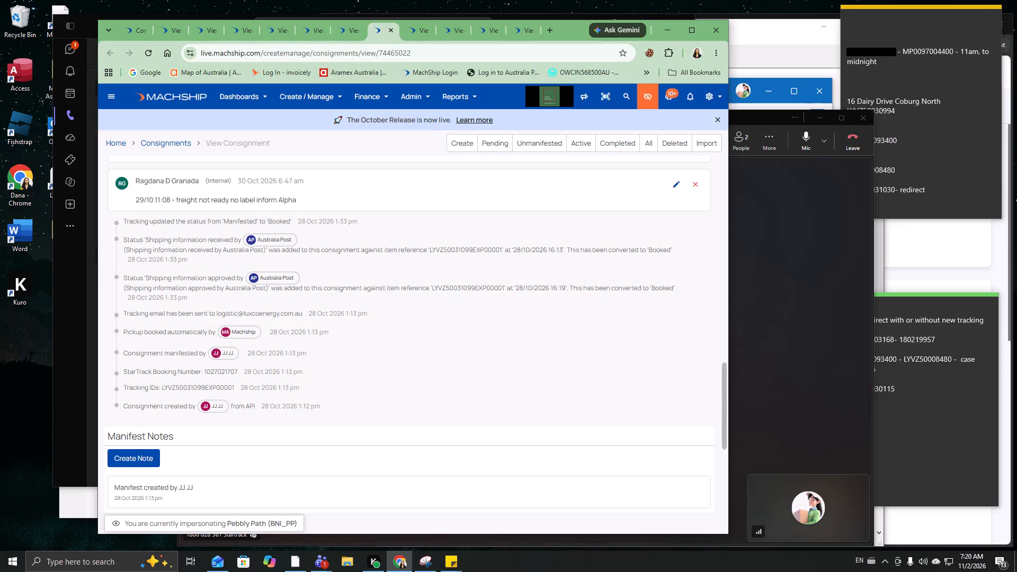
pyautogui.click(421, 32)
pyautogui.scroll(-20, 326, 216)
pyautogui.scroll(-7, 326, 216)
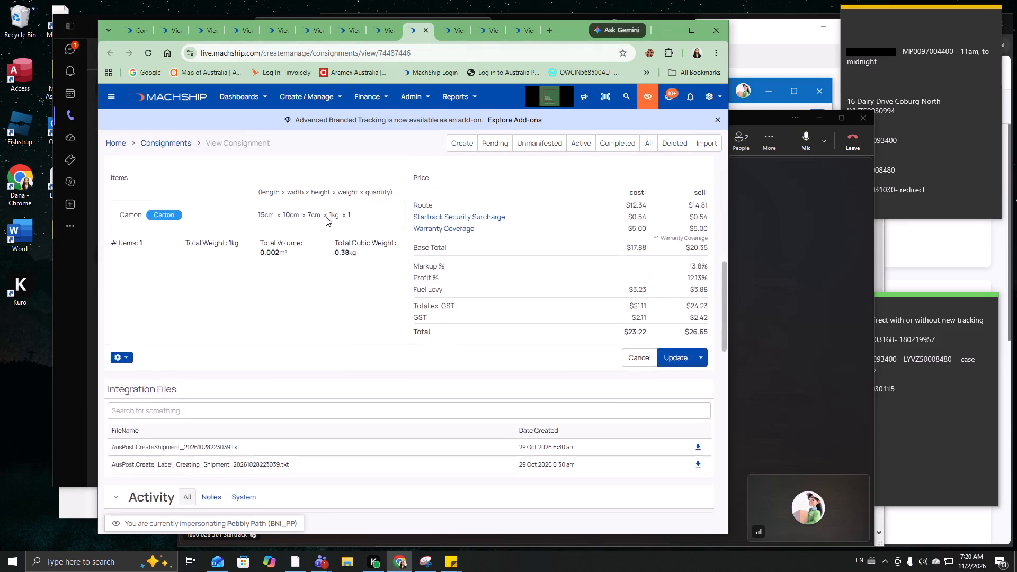
pyautogui.scroll(-17, 326, 217)
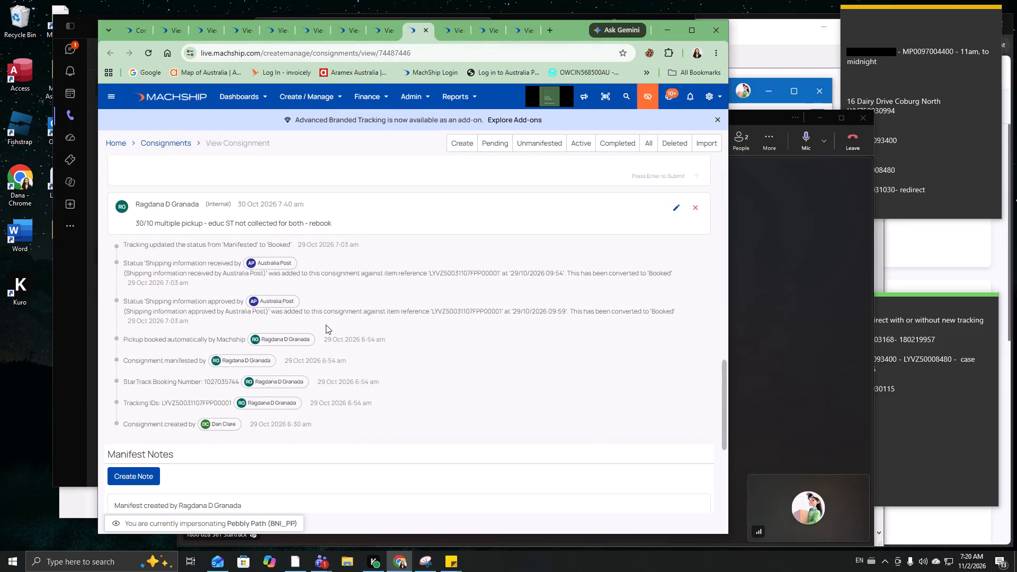
pyautogui.moveTo(224, 379); pyautogui.dragTo(233, 379)
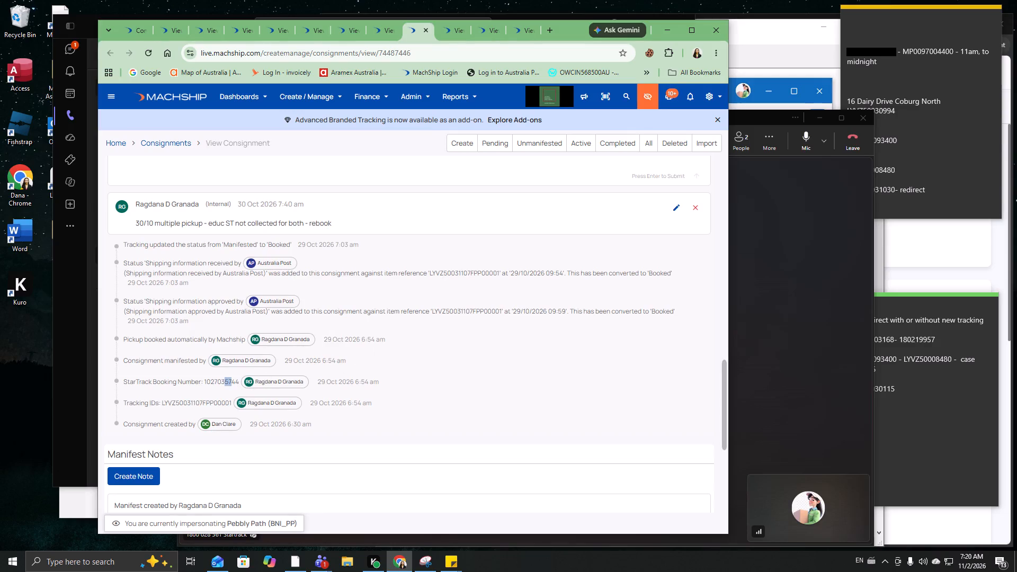
pyautogui.scroll(5, 370, 342)
pyautogui.click(173, 244)
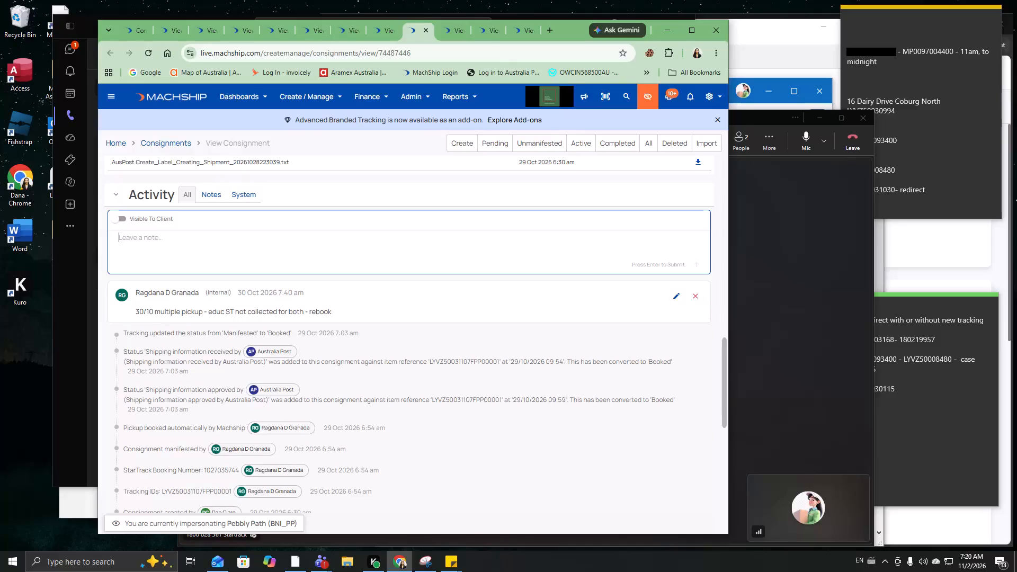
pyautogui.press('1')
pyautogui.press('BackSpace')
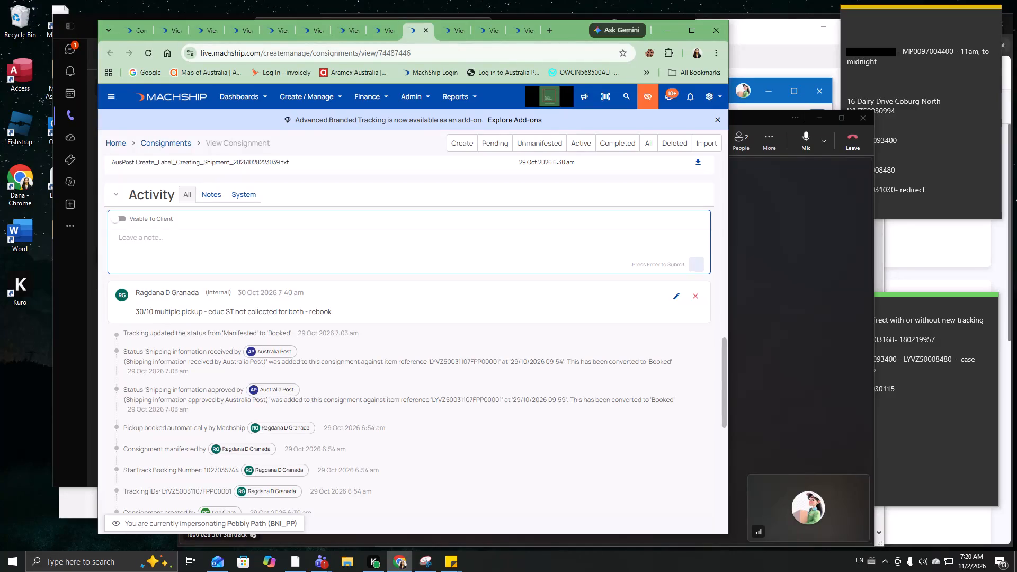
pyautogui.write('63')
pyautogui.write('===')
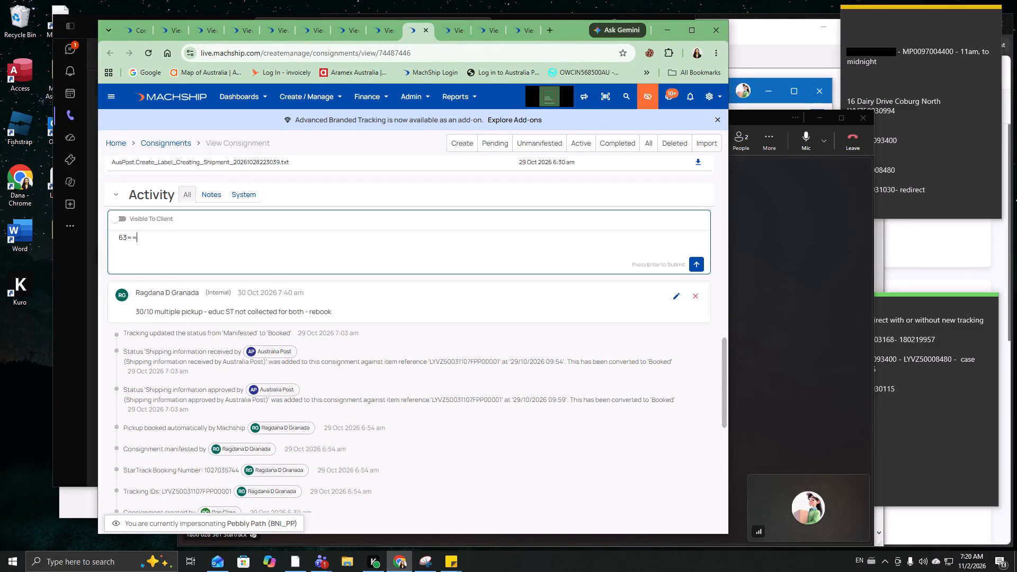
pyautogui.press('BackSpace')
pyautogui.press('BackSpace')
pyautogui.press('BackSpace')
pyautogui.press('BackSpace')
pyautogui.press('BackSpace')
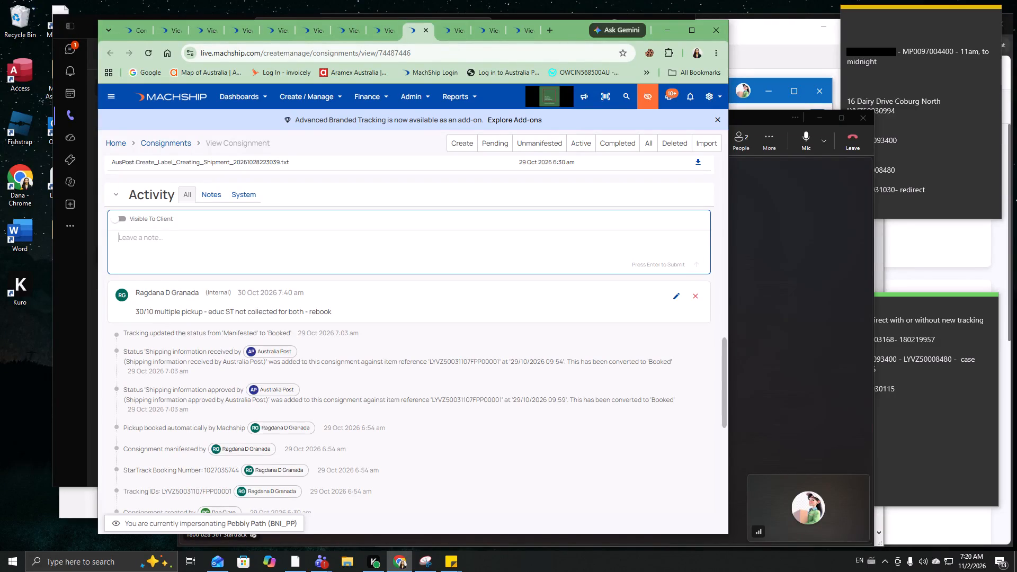
# Draft an internal activity note on the open consignment beginning "30/10 road agent".
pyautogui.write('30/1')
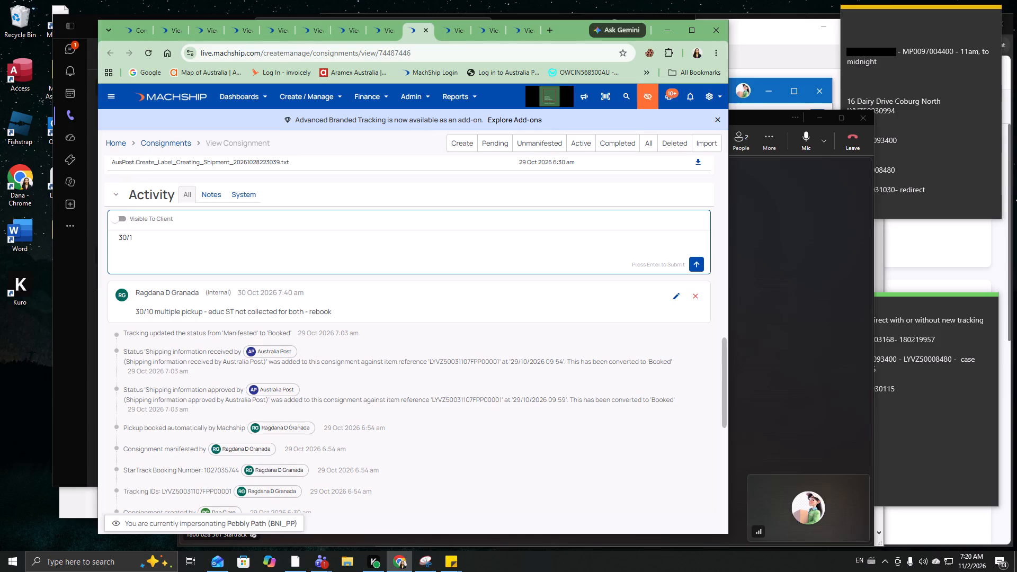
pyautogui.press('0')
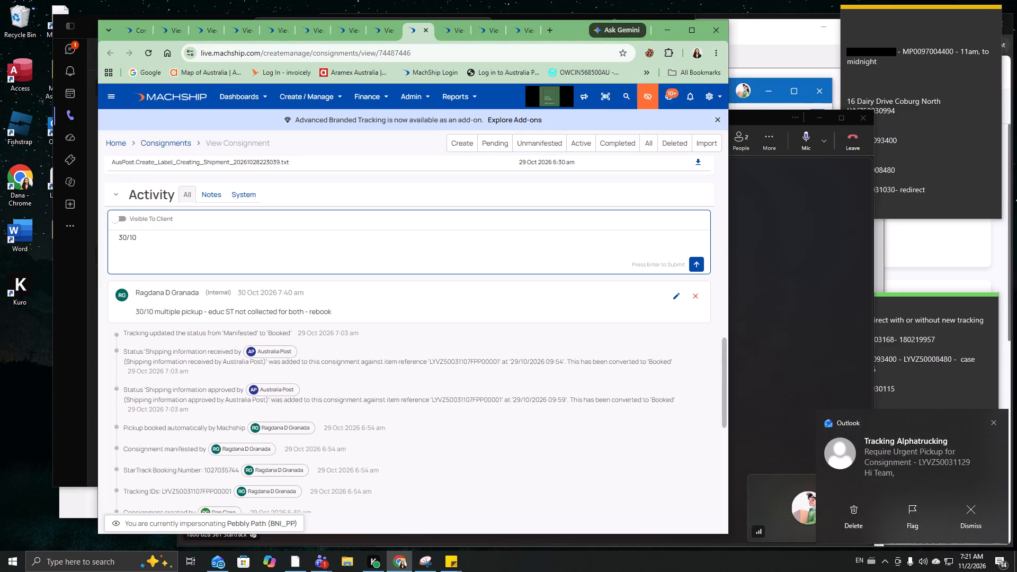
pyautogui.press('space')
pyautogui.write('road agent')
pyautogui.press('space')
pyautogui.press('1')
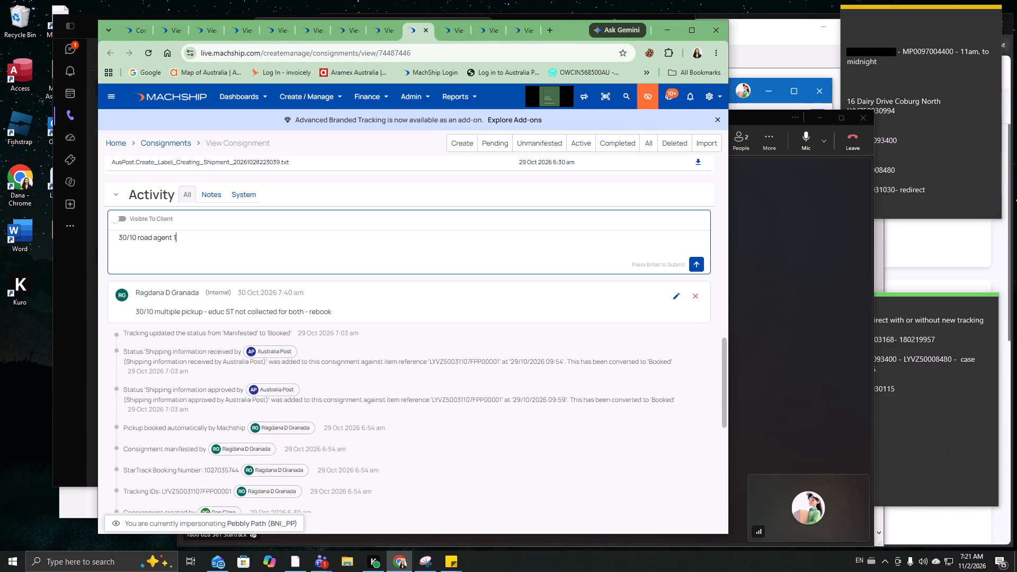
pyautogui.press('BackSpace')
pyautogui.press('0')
pyautogui.write('2/11')
pyautogui.press('space')
pyautogui.write('rebook')
pyautogui.press('Return')
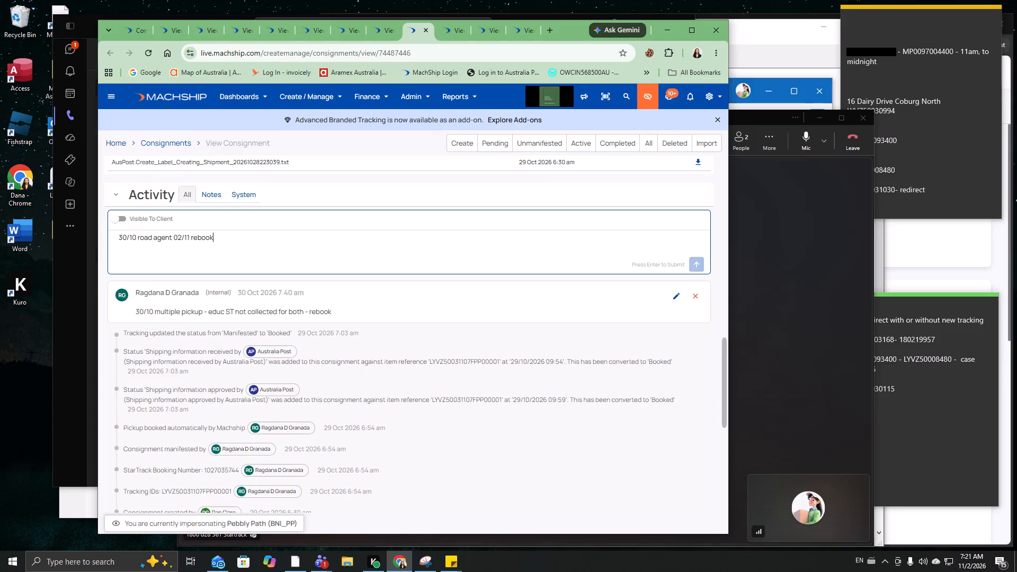
pyautogui.click(444, 34)
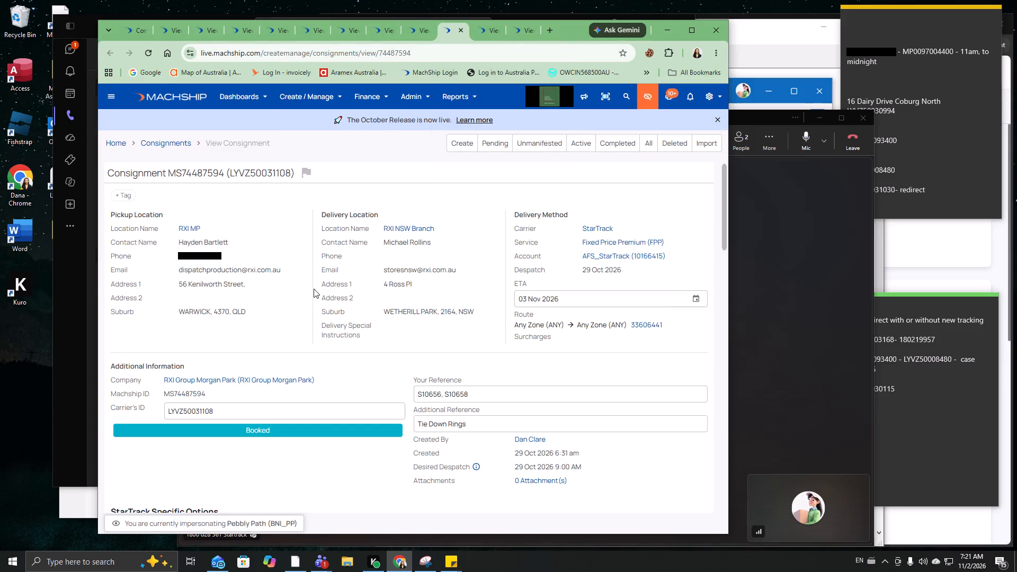
pyautogui.click(409, 29)
pyautogui.scroll(18, 270, 284)
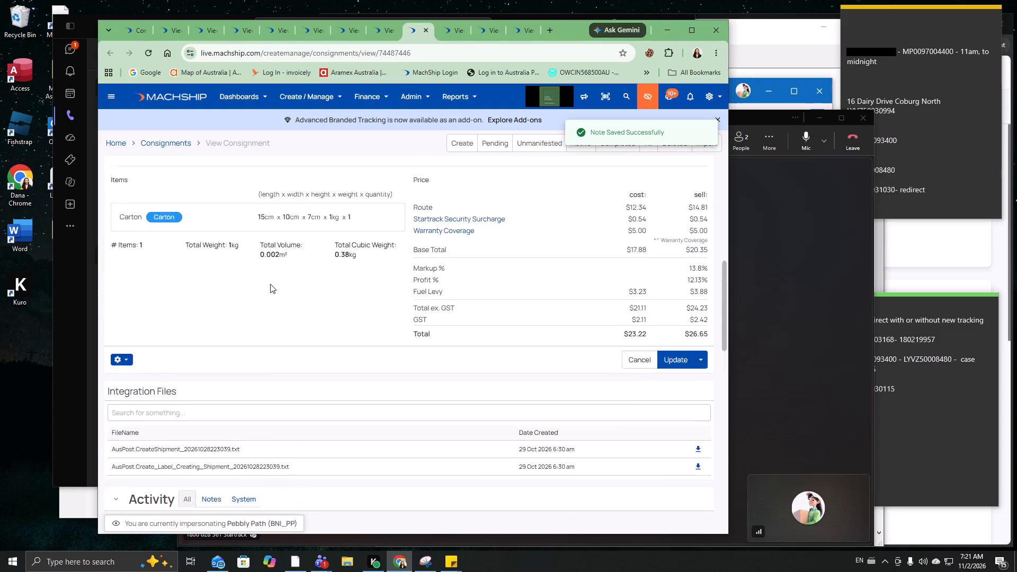
pyautogui.scroll(20, 270, 284)
pyautogui.scroll(-7, 270, 284)
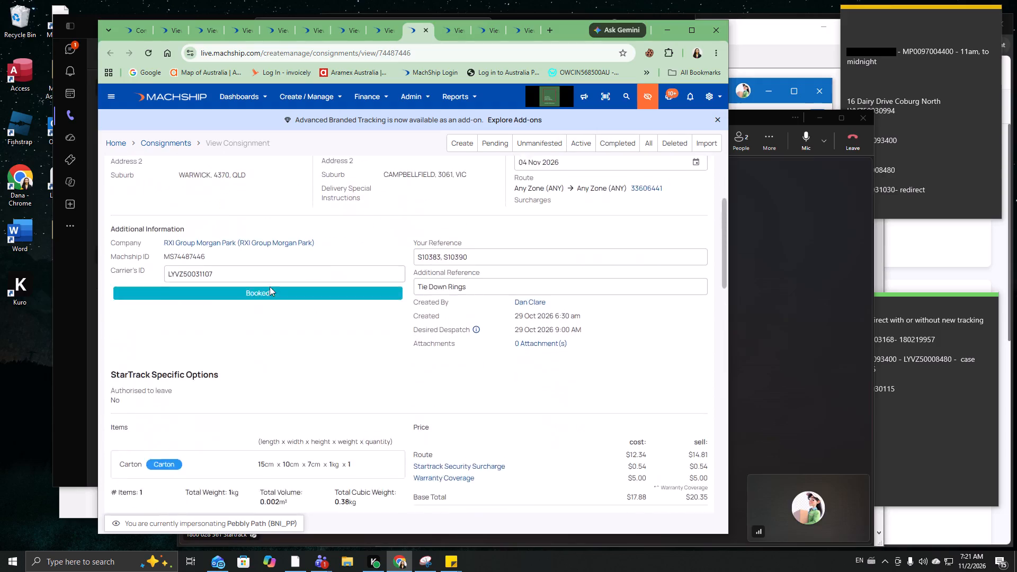
pyautogui.scroll(-15, 270, 287)
pyautogui.scroll(-13, 270, 287)
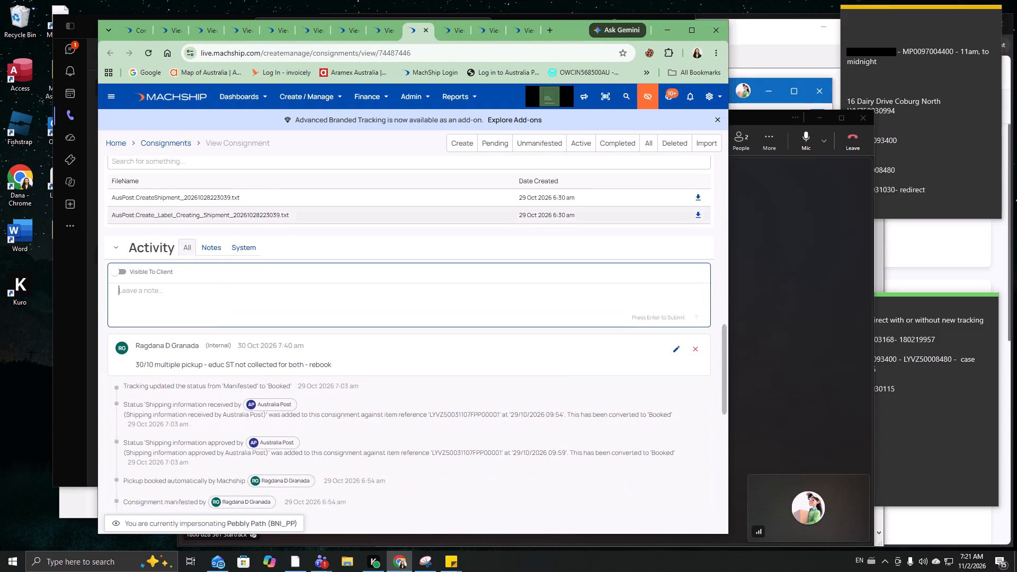
pyautogui.moveTo(344, 369); pyautogui.dragTo(303, 369)
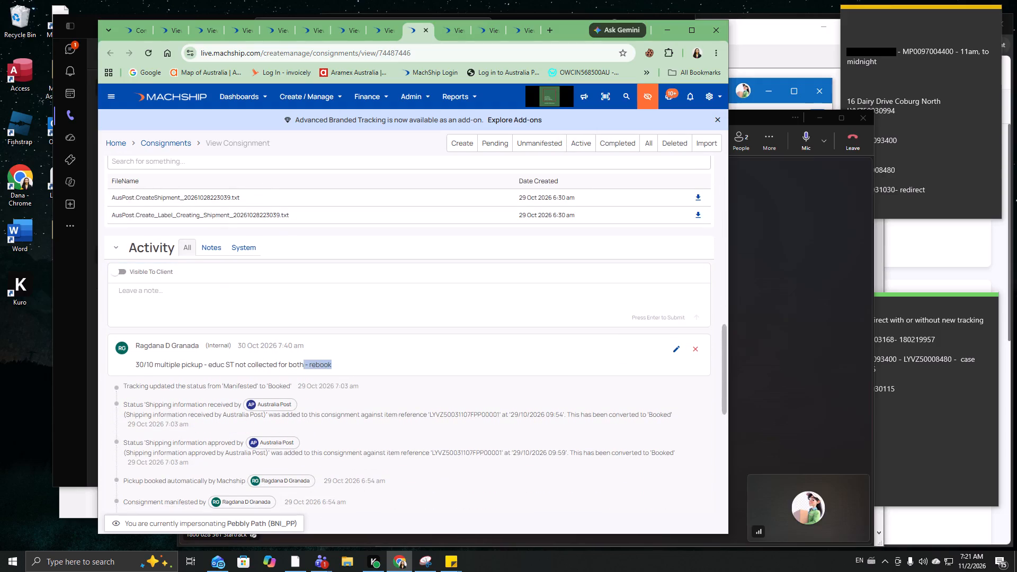
pyautogui.moveTo(303, 369); pyautogui.dragTo(301, 368)
pyautogui.doubleClick(148, 54)
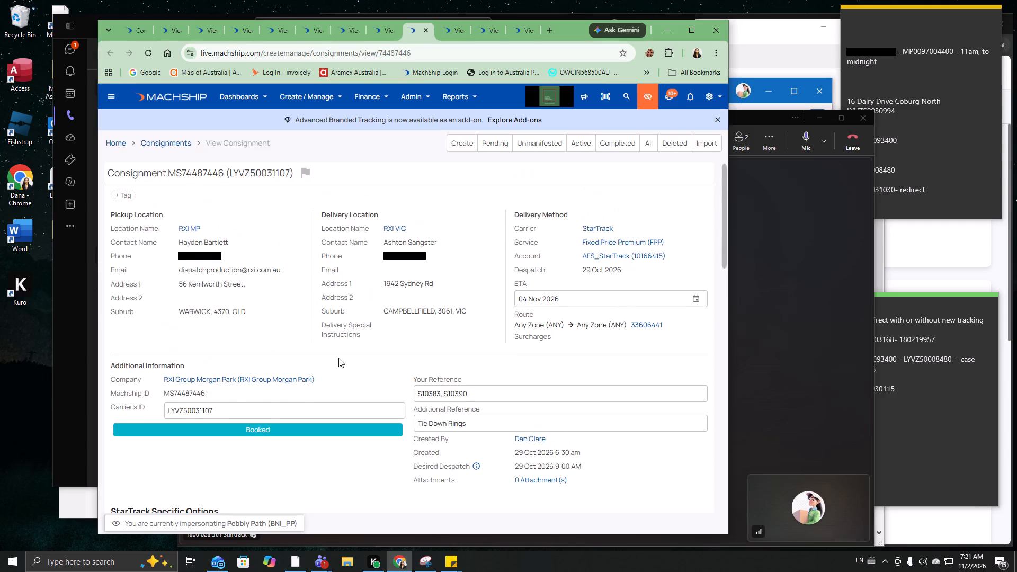
pyautogui.scroll(-20, 338, 358)
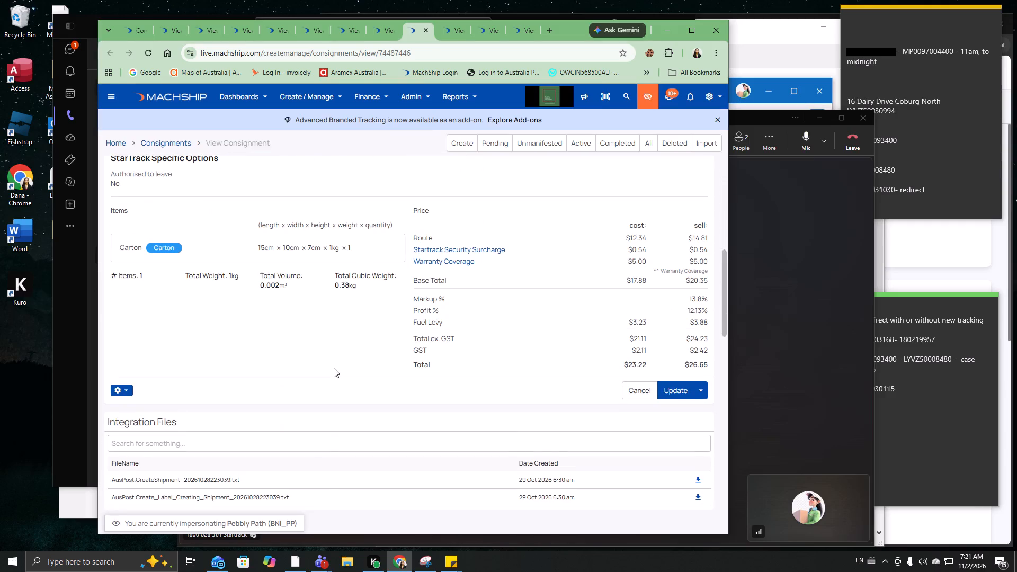
pyautogui.scroll(-19, 332, 362)
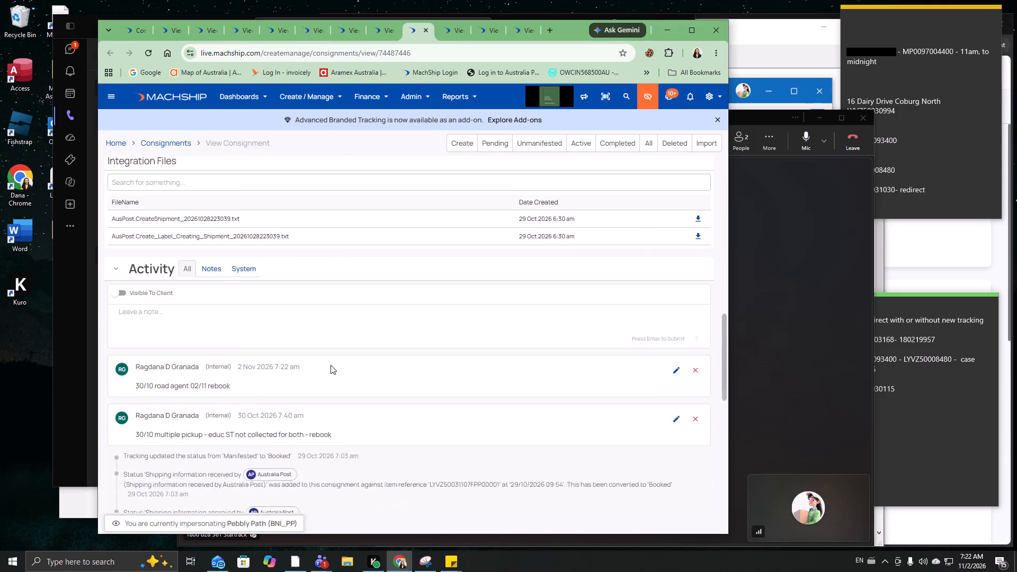
pyautogui.moveTo(239, 316); pyautogui.dragTo(127, 314)
pyautogui.rightClick(192, 318)
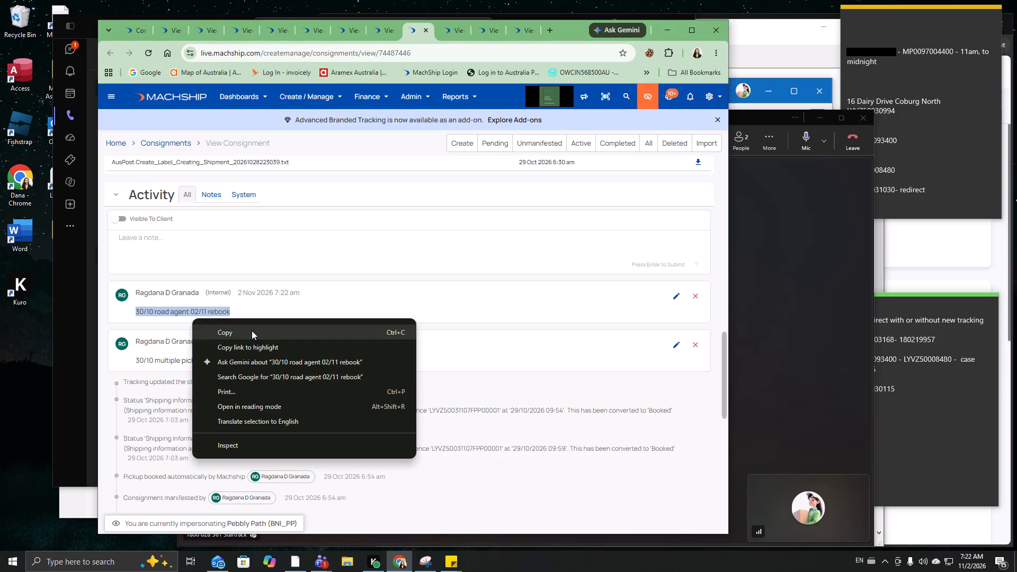
pyautogui.click(252, 330)
pyautogui.click(443, 32)
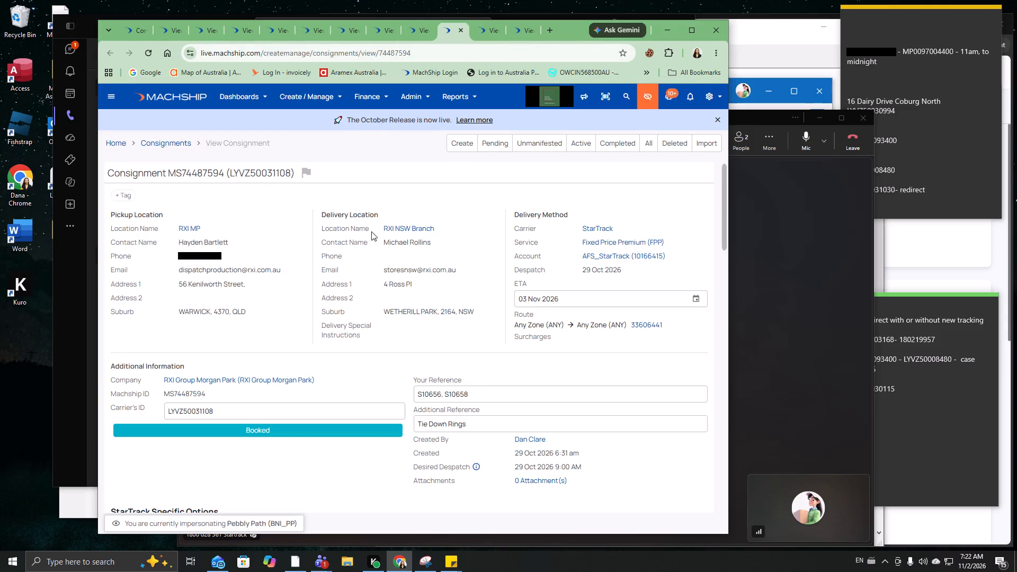
pyautogui.scroll(-14, 298, 314)
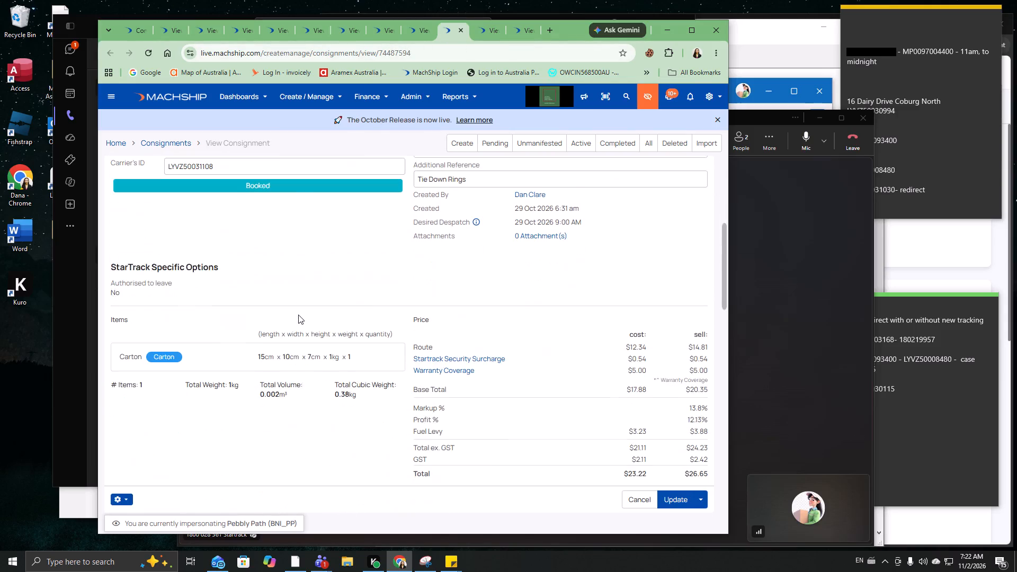
pyautogui.scroll(-13, 298, 315)
pyautogui.scroll(-2, 179, 431)
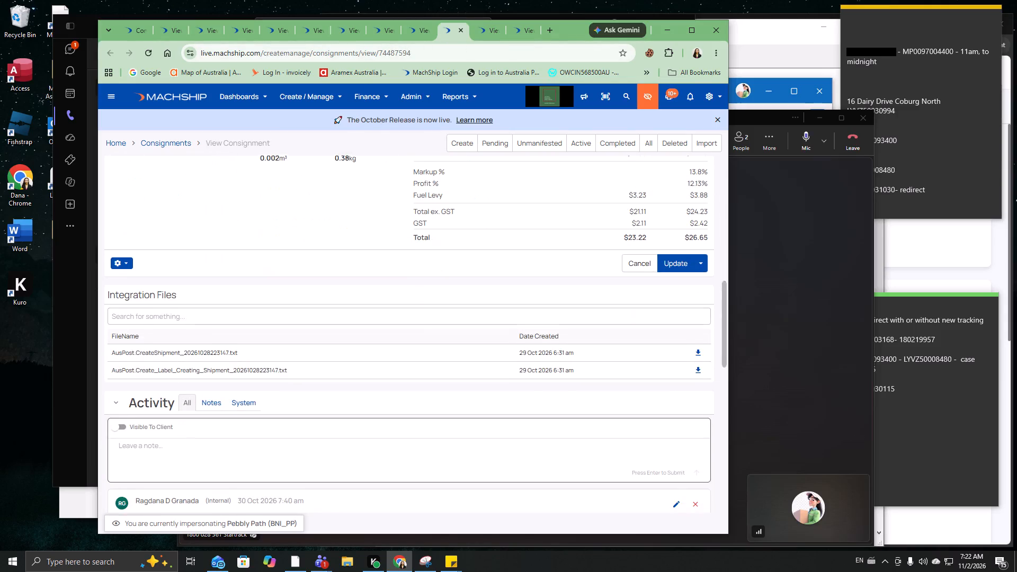
pyautogui.scroll(-1, 180, 436)
pyautogui.click(184, 417)
pyautogui.click(184, 398)
pyautogui.hotkey('ctrl', 'v')
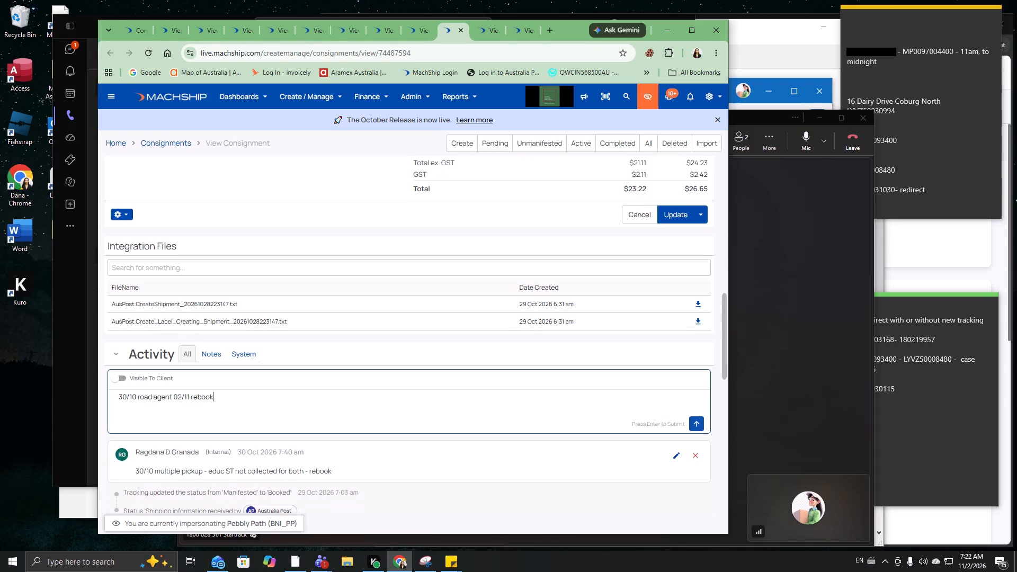
pyautogui.press('Return')
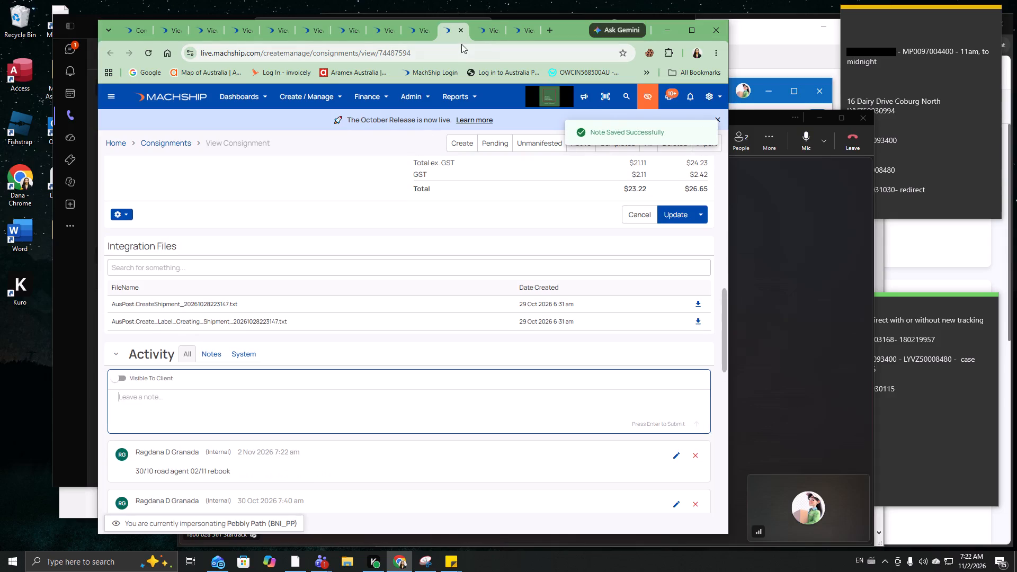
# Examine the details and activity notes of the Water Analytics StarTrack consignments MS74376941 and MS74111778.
pyautogui.click(483, 29)
pyautogui.scroll(-8, 315, 205)
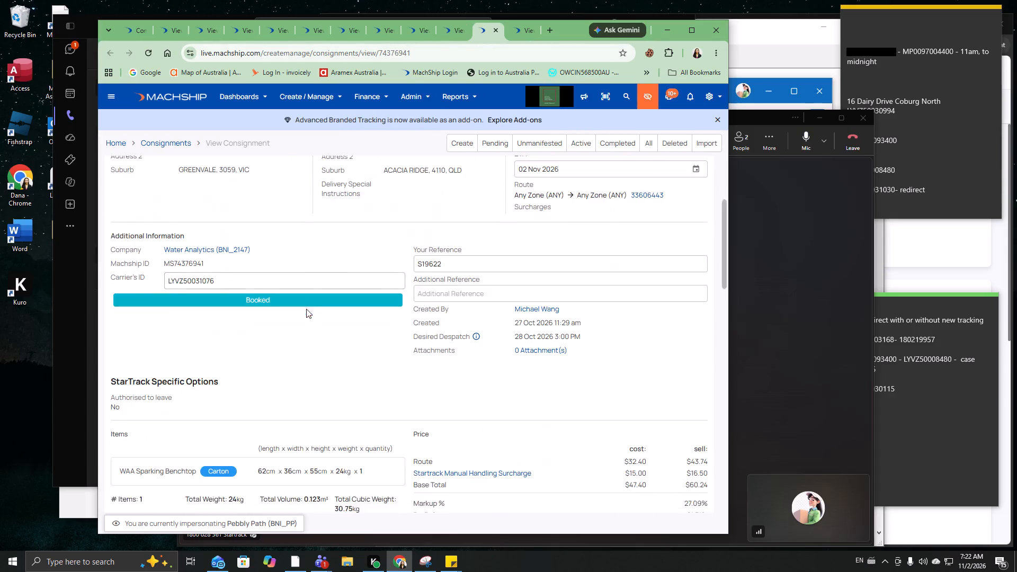
pyautogui.scroll(-4, 318, 336)
pyautogui.scroll(-15, 349, 386)
pyautogui.scroll(-7, 349, 392)
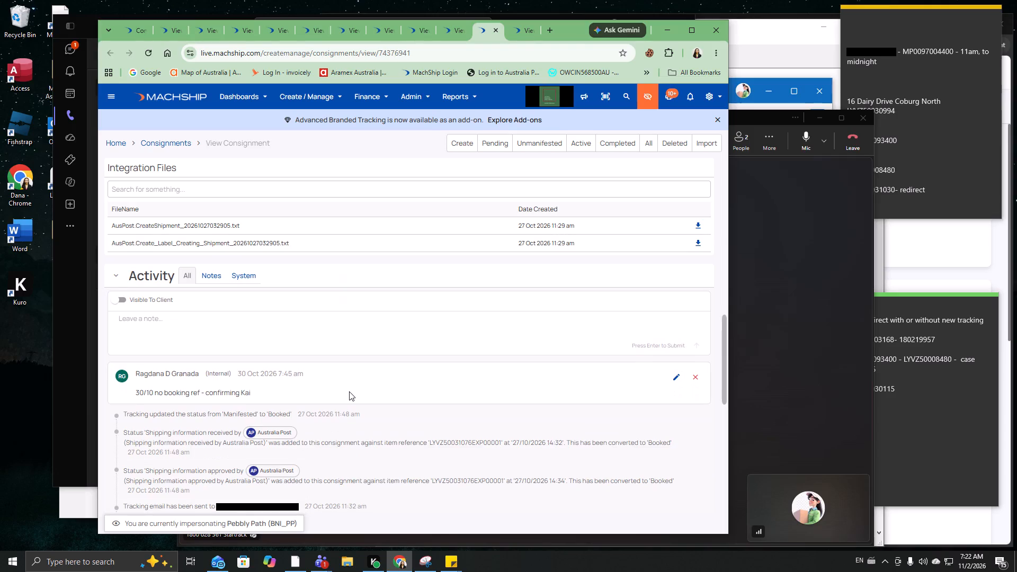
pyautogui.click(510, 32)
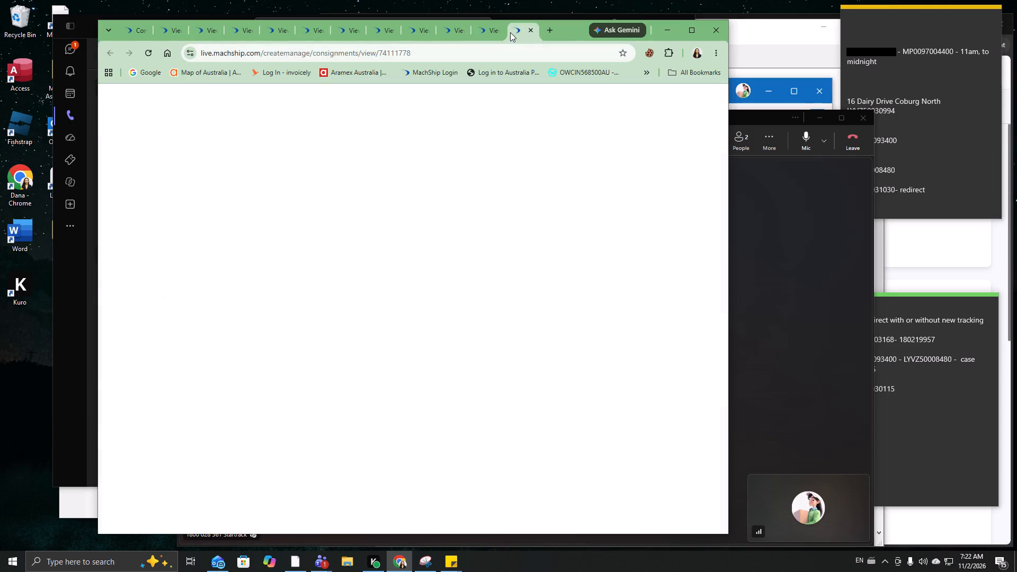
pyautogui.scroll(-20, 335, 372)
pyautogui.scroll(-9, 335, 372)
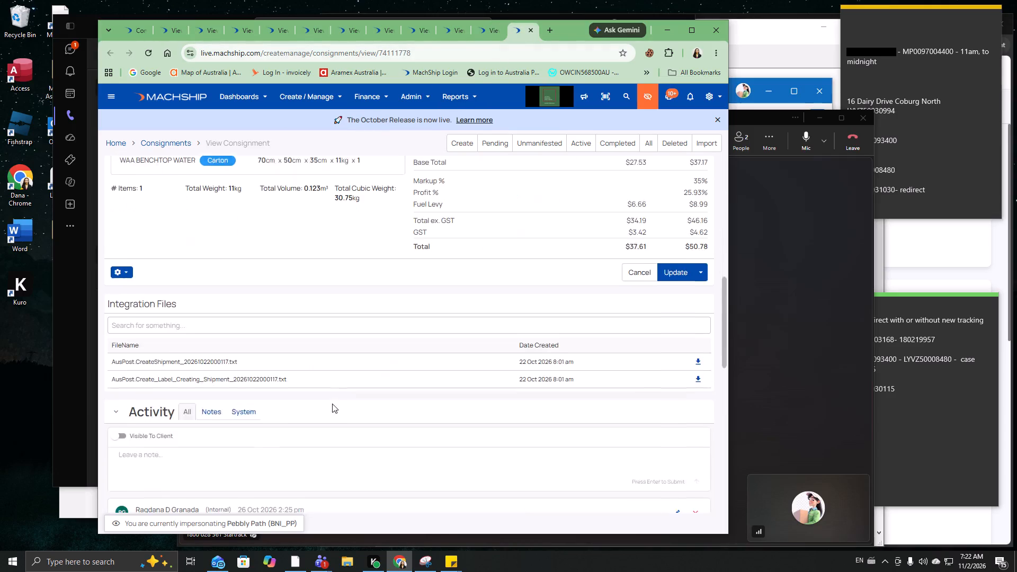
pyautogui.scroll(-4, 332, 404)
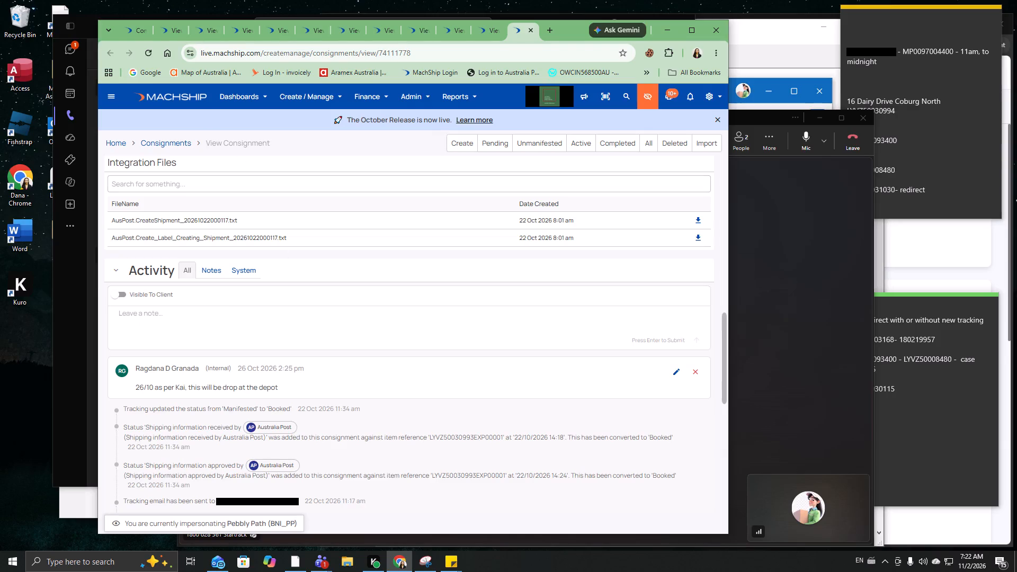
pyautogui.click(125, 32)
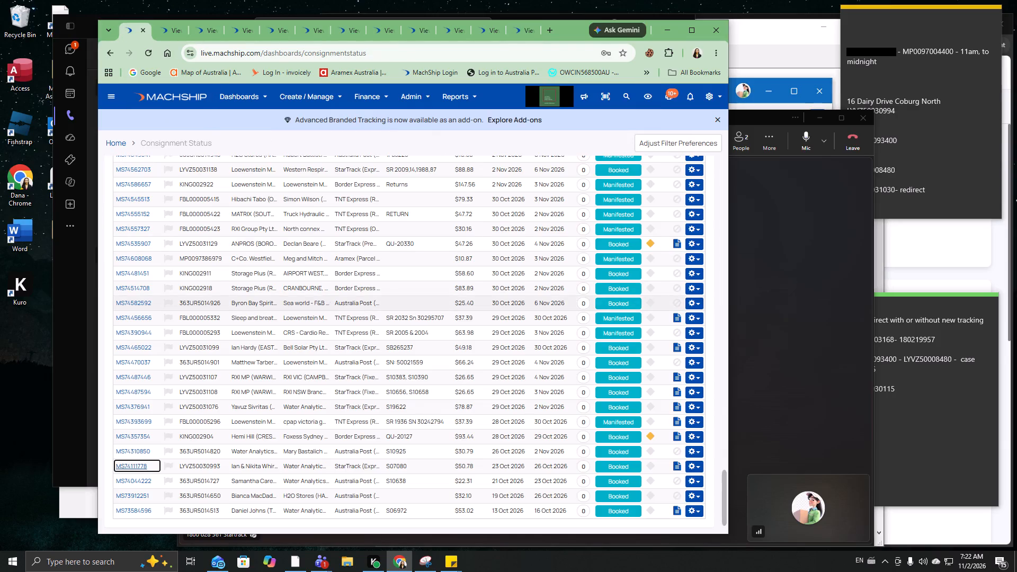
pyautogui.scroll(-7, 227, 479)
pyautogui.moveTo(249, 406); pyautogui.dragTo(218, 406)
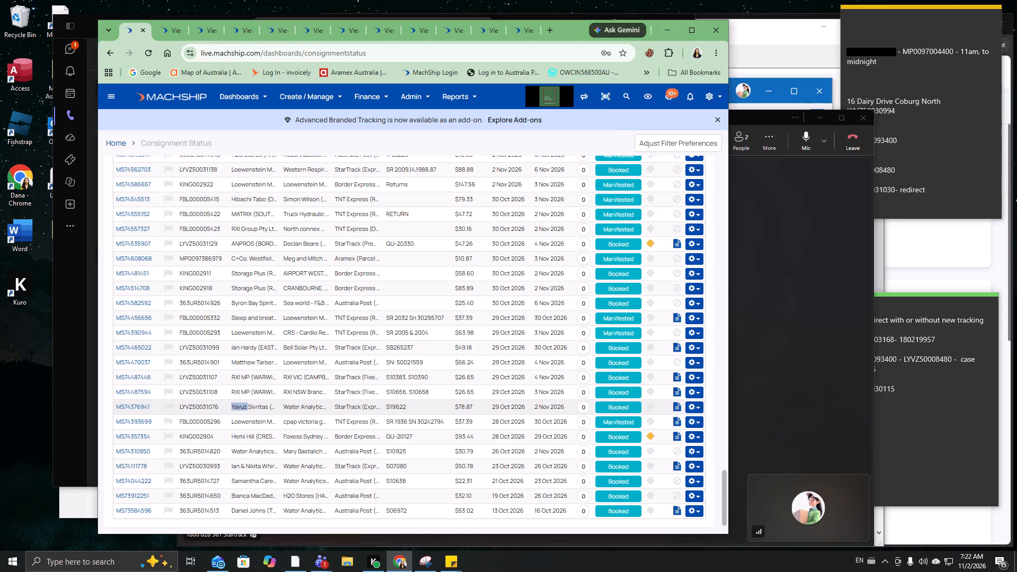
pyautogui.moveTo(218, 406); pyautogui.dragTo(201, 406)
pyautogui.rightClick(136, 406)
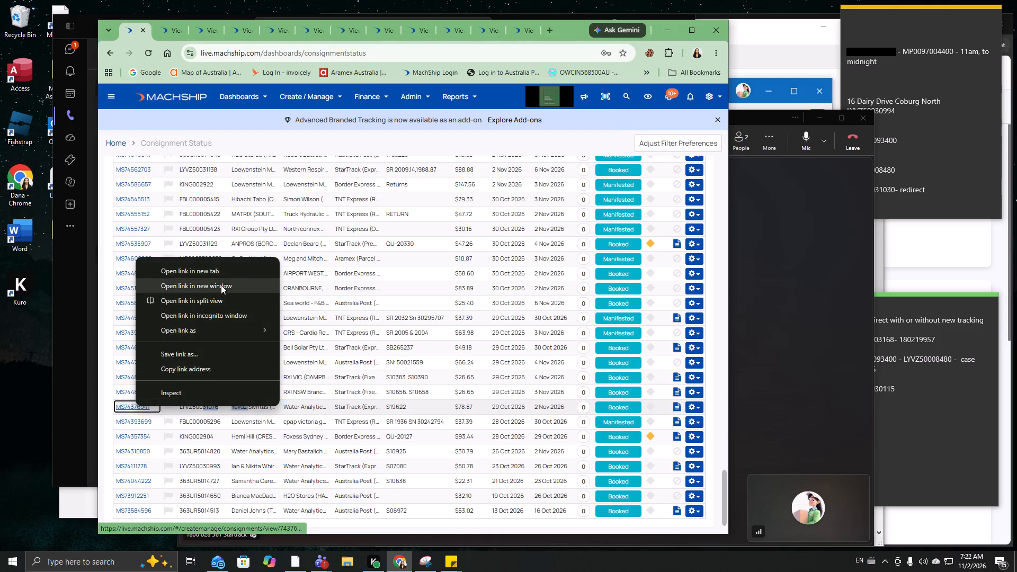
pyautogui.click(219, 268)
pyautogui.click(518, 34)
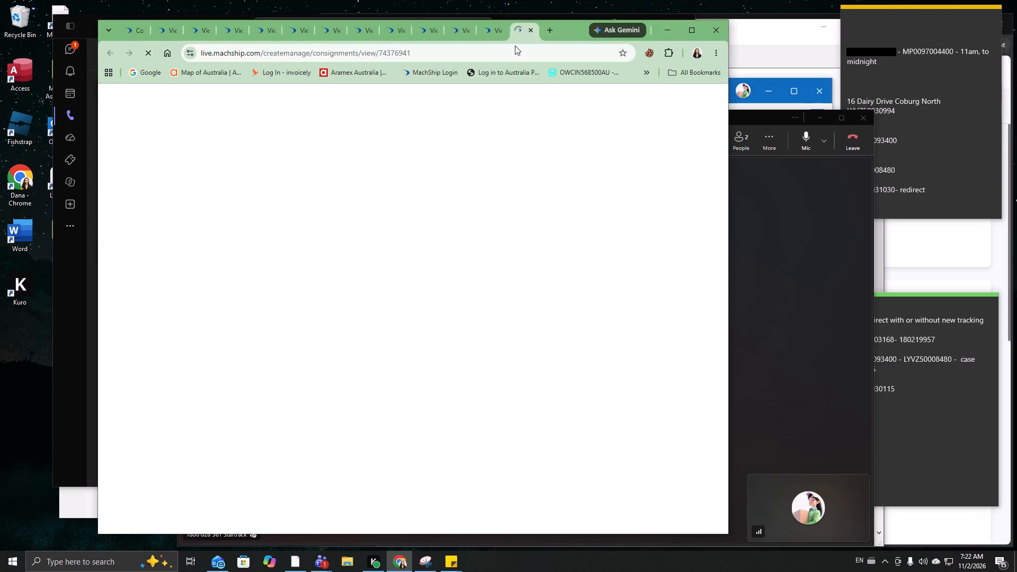
pyautogui.scroll(-10, 445, 312)
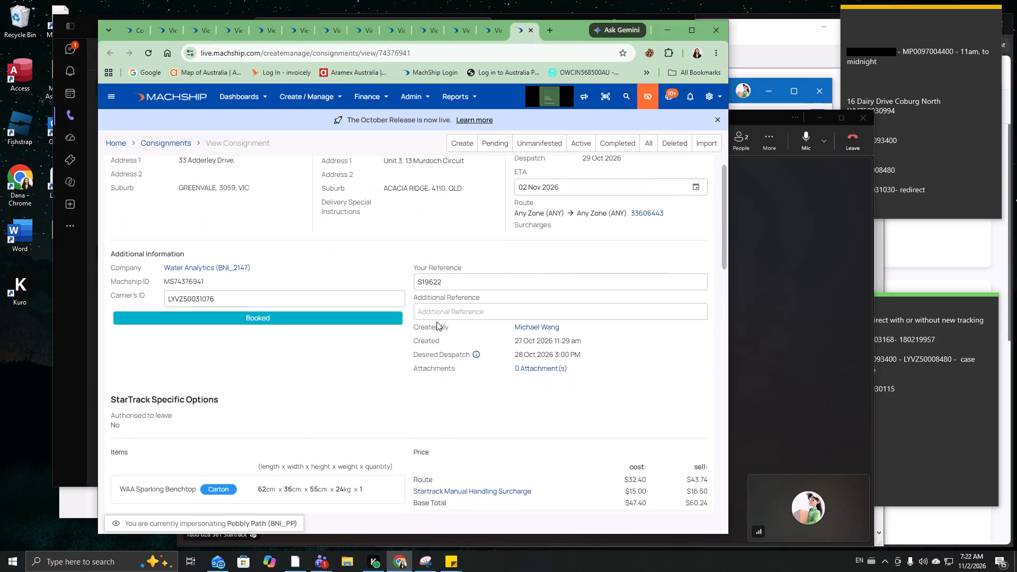
pyautogui.scroll(-20, 436, 321)
pyautogui.scroll(-5, 436, 321)
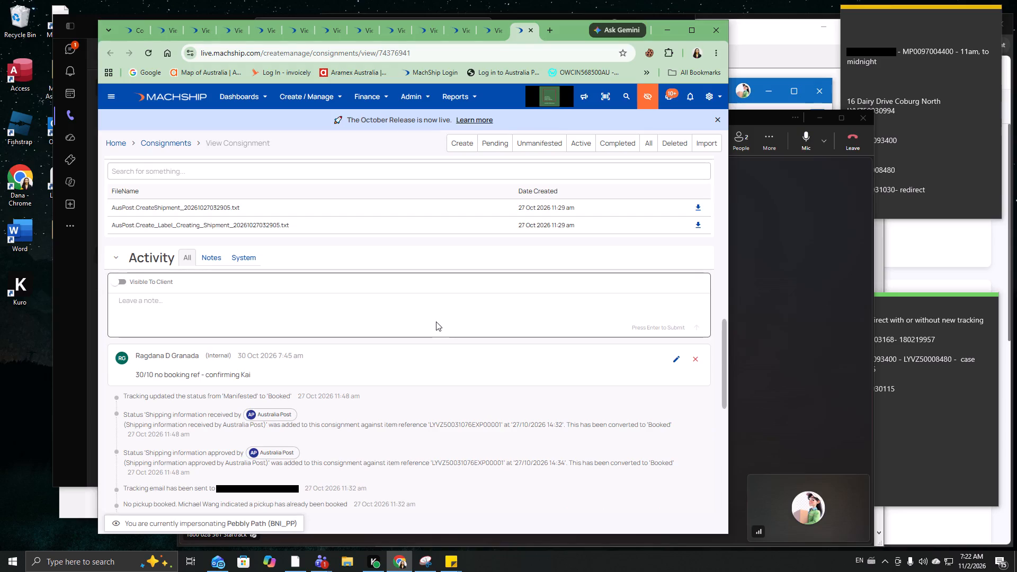